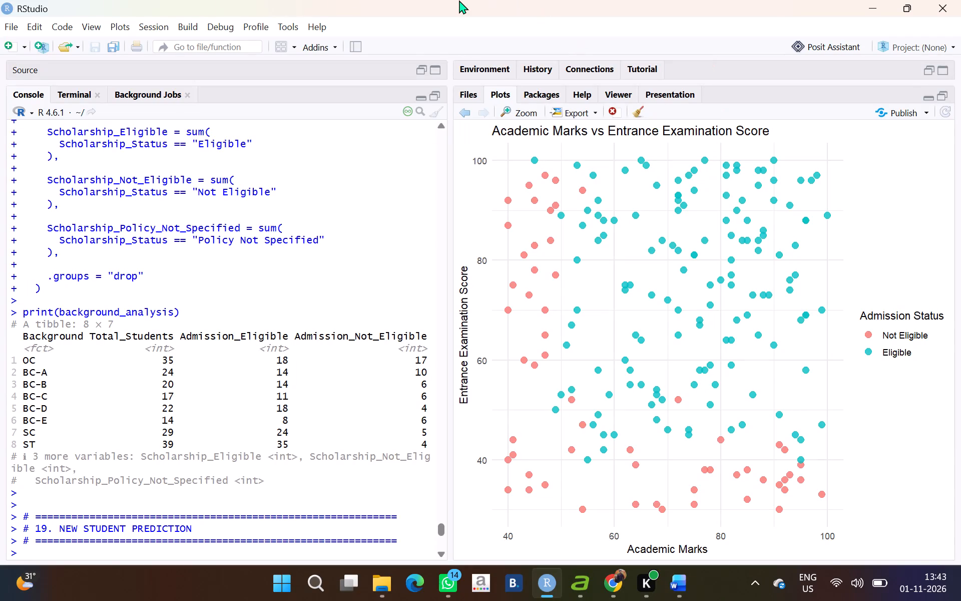
Restore the script editor and look through the open scripts for the news aggregator project files.
scroll(168, 105, "up", 2)
left_click(30, 66)
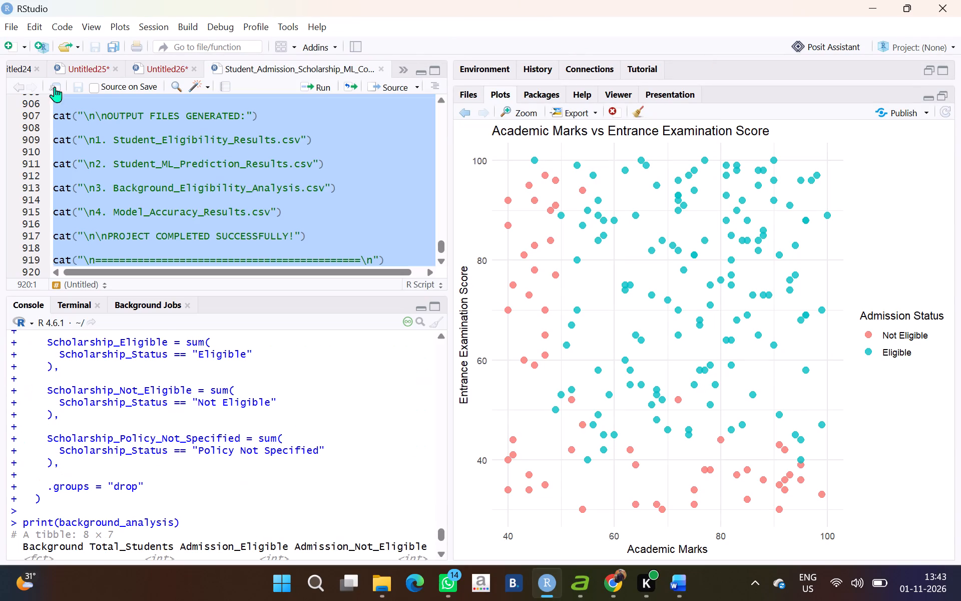
scroll(105, 203, "up", 9)
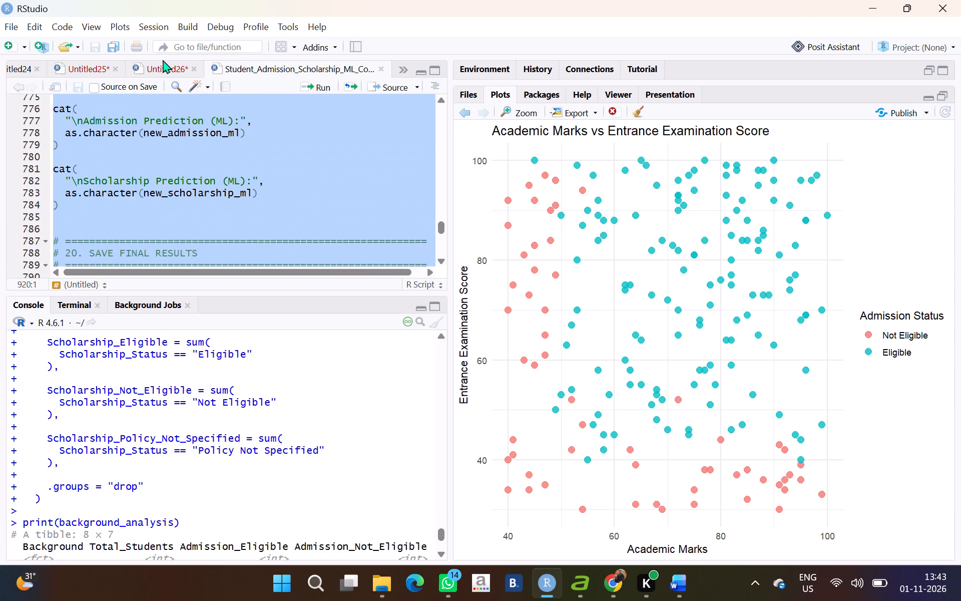
scroll(163, 60, "right", 4)
double_click(400, 72)
scroll(49, 60, "right", 6)
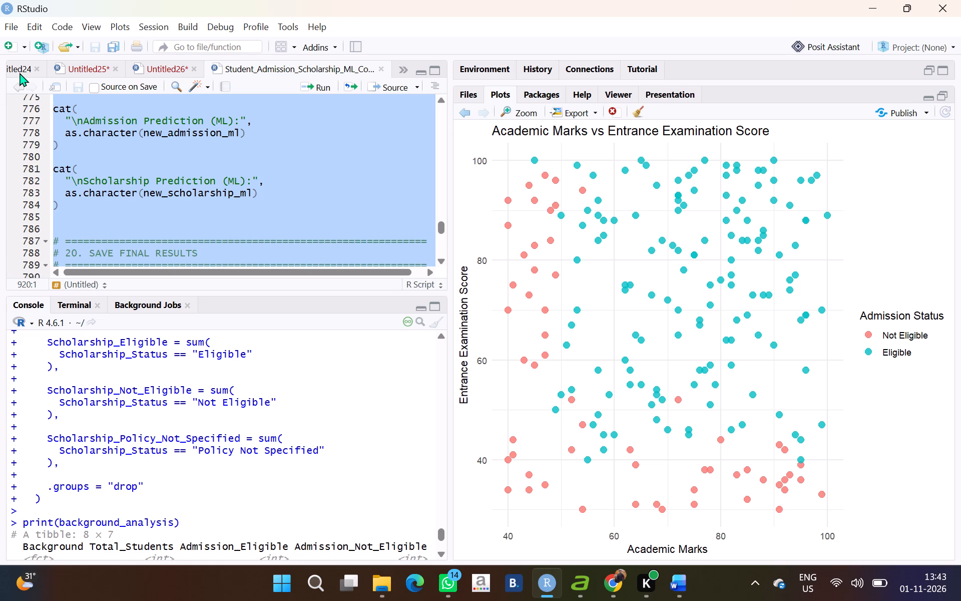
left_click(20, 69)
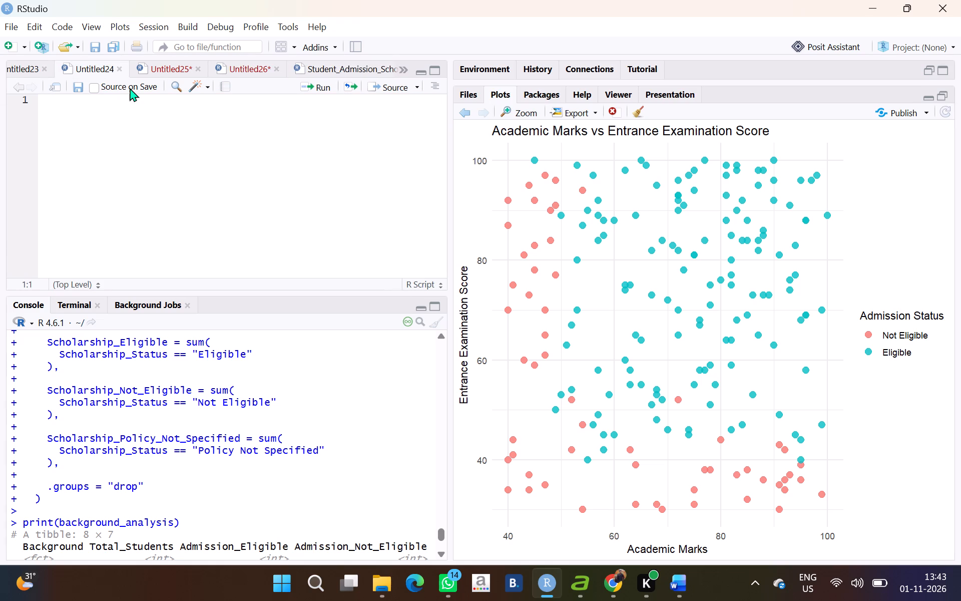
left_click(25, 67)
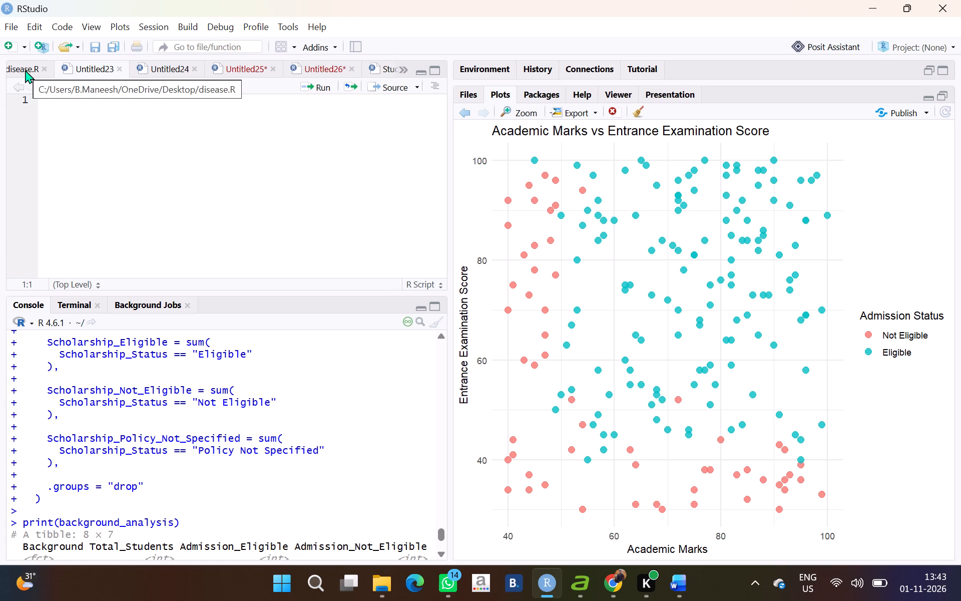
left_click(25, 70)
left_click(25, 70)
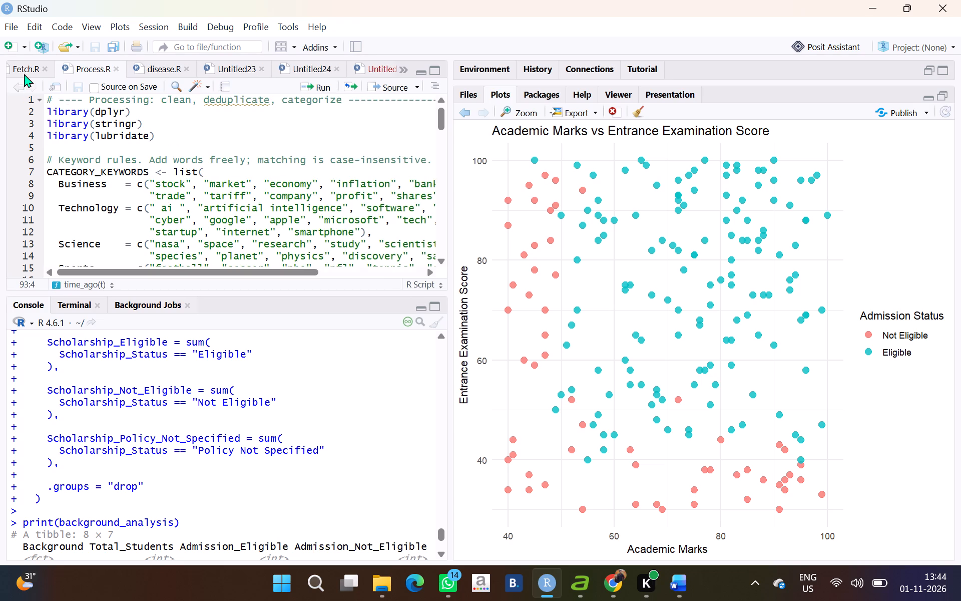
Open the Fetch.R script, keep it open despite its missing source file, and save it again.
left_click(23, 70)
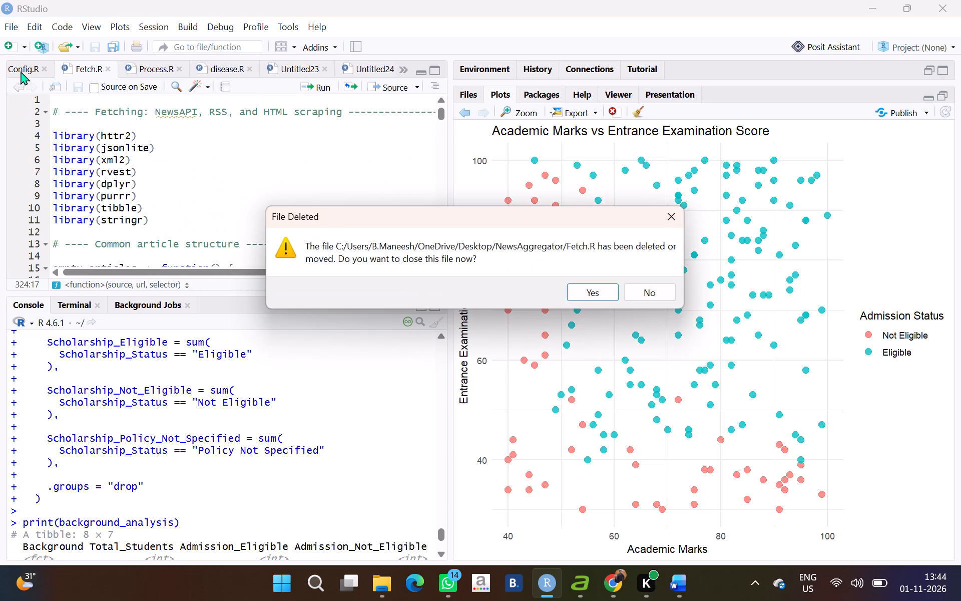
left_click(639, 297)
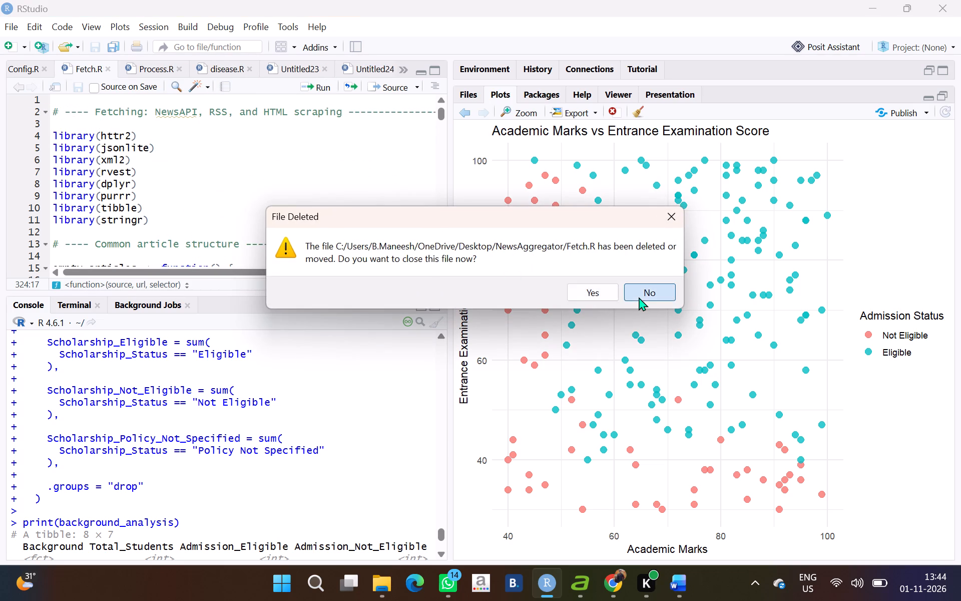
left_click(153, 193)
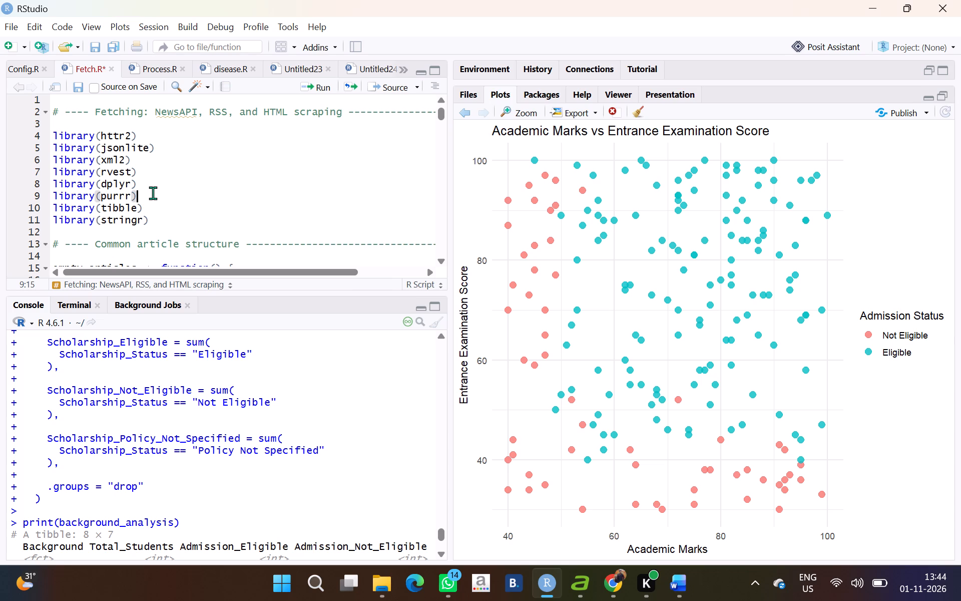
key("ctrl+s")
Open the Config.R script, keep it open despite its missing source file, and save it again.
left_click(18, 61)
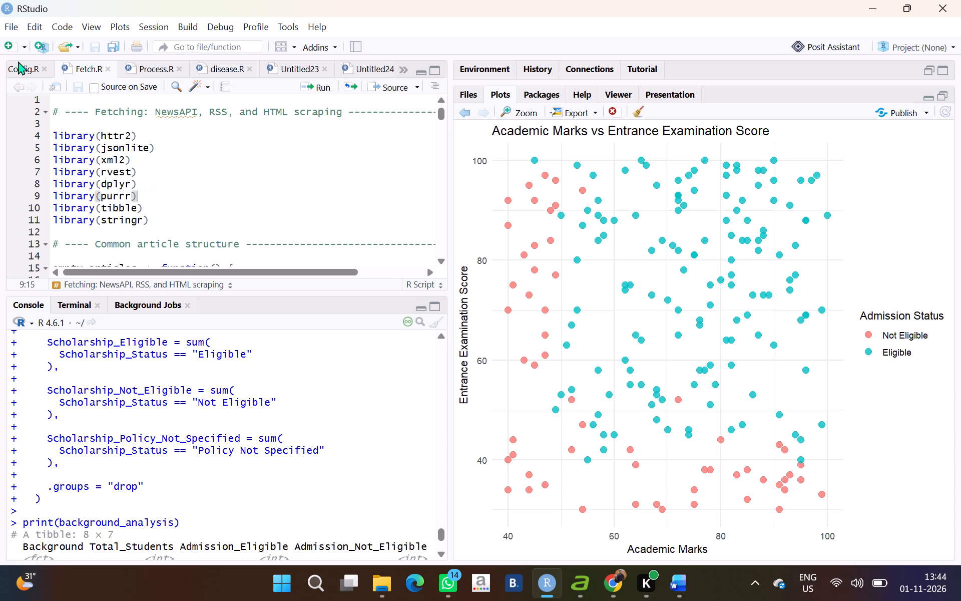
left_click(29, 67)
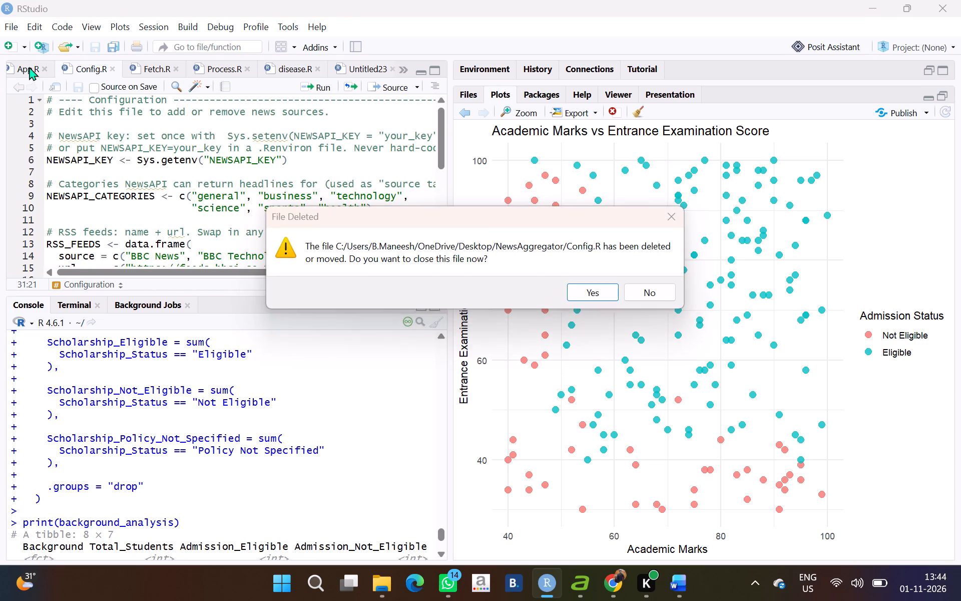
left_click(673, 211)
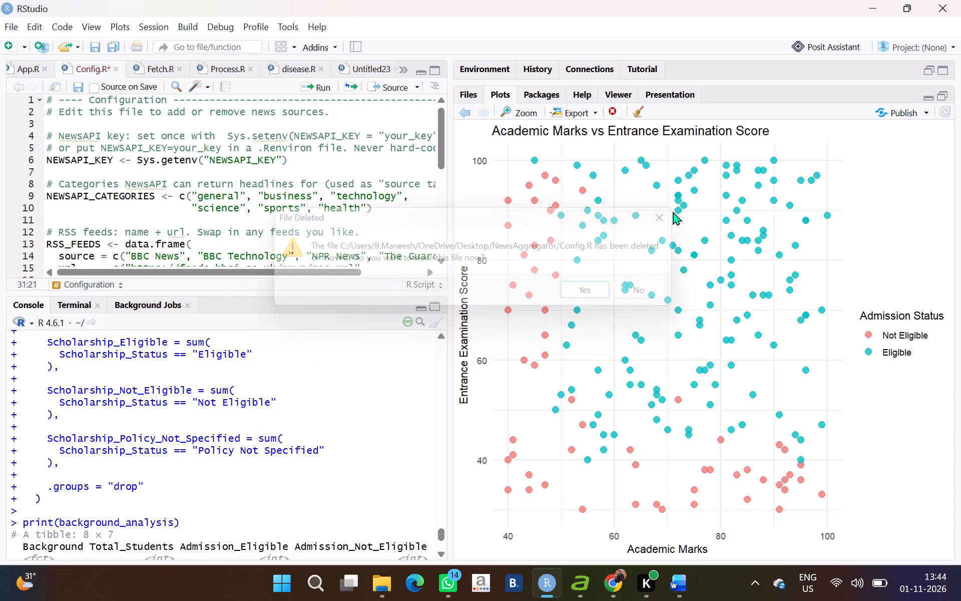
left_click(23, 70)
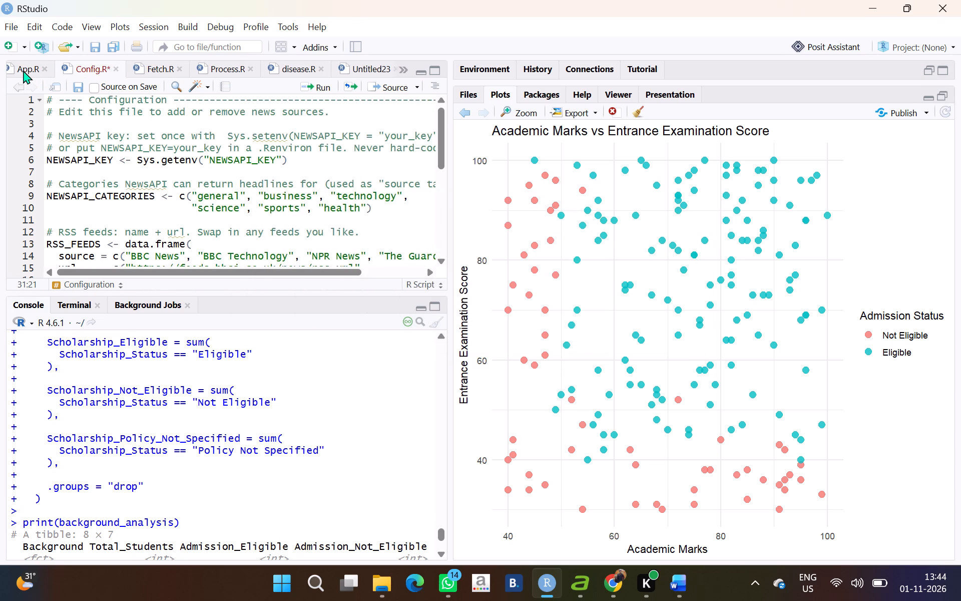
left_click(154, 70)
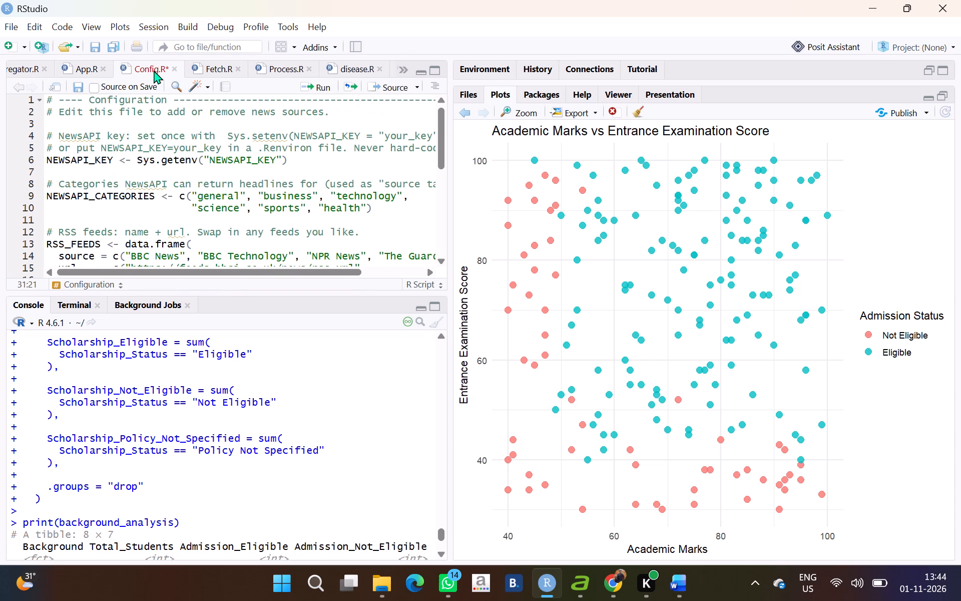
key("ctrl+s")
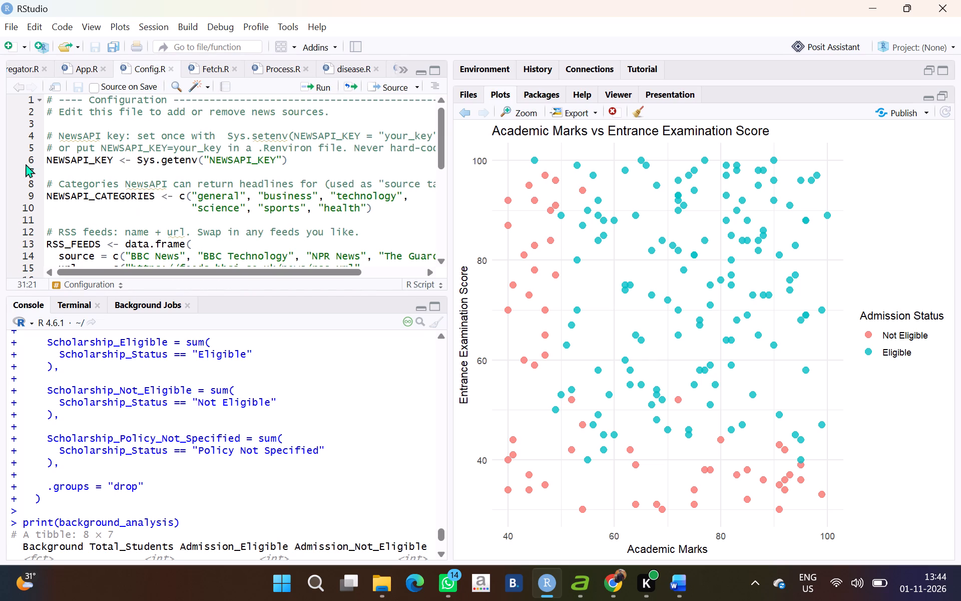
Copy the entire App.R code and paste it below the "5.Code" heading of the ds-crop_yield document in Word.
left_click(81, 65)
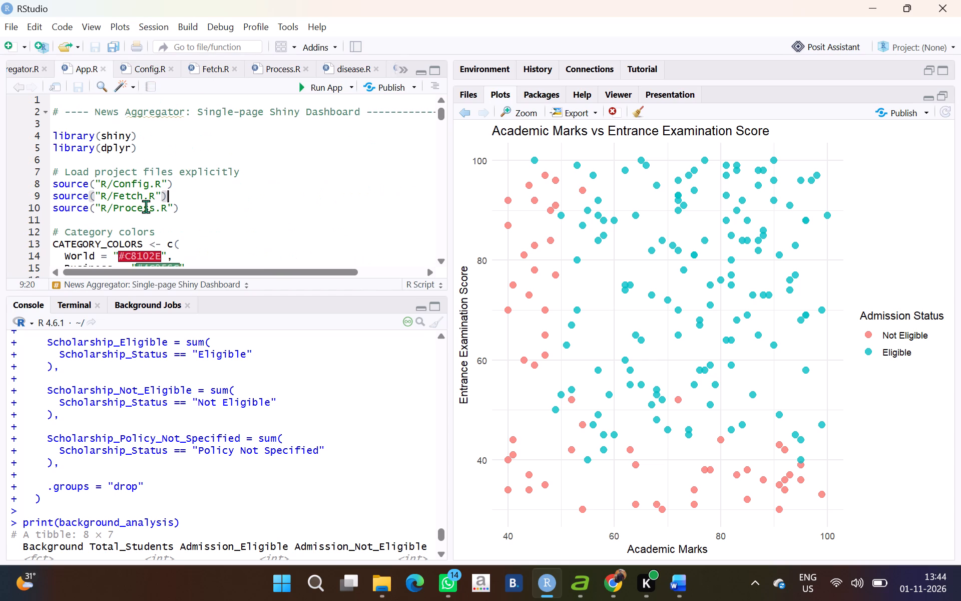
scroll(146, 206, "up", 4)
key("ctrl+a")
key("ctrl+c")
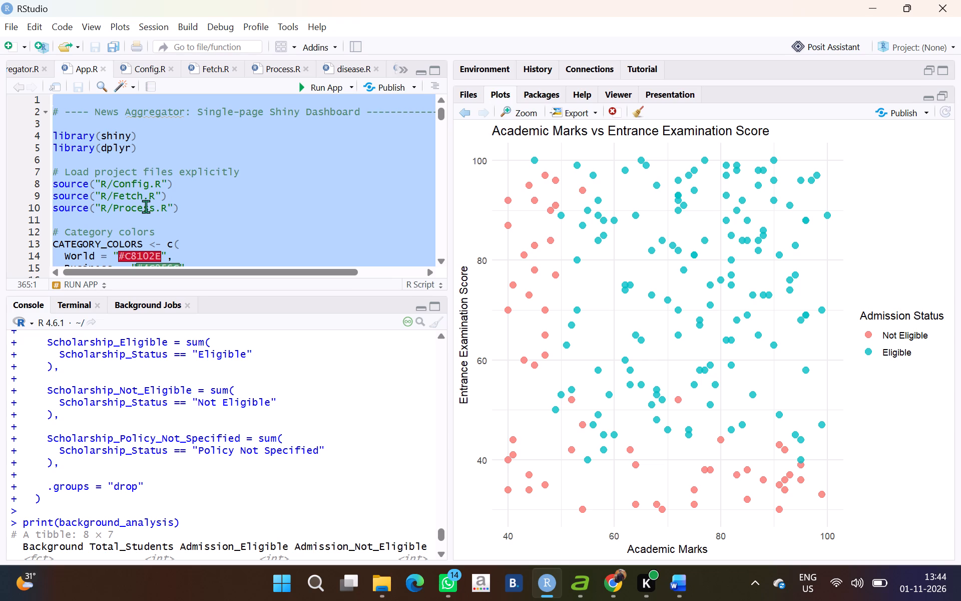
key("ctrl+c")
key("ctrl+c")
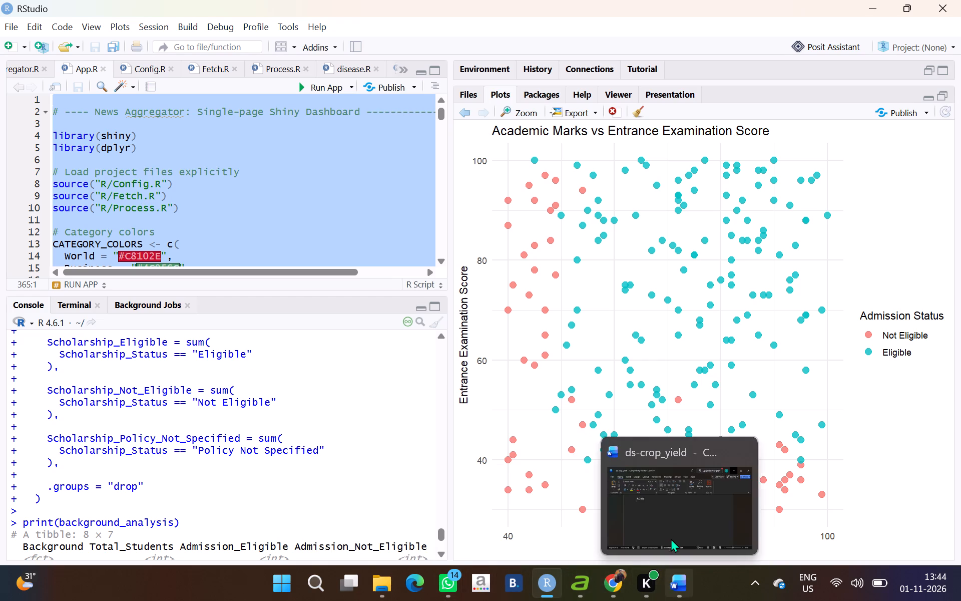
left_click(671, 536)
scroll(246, 248, "up", 1)
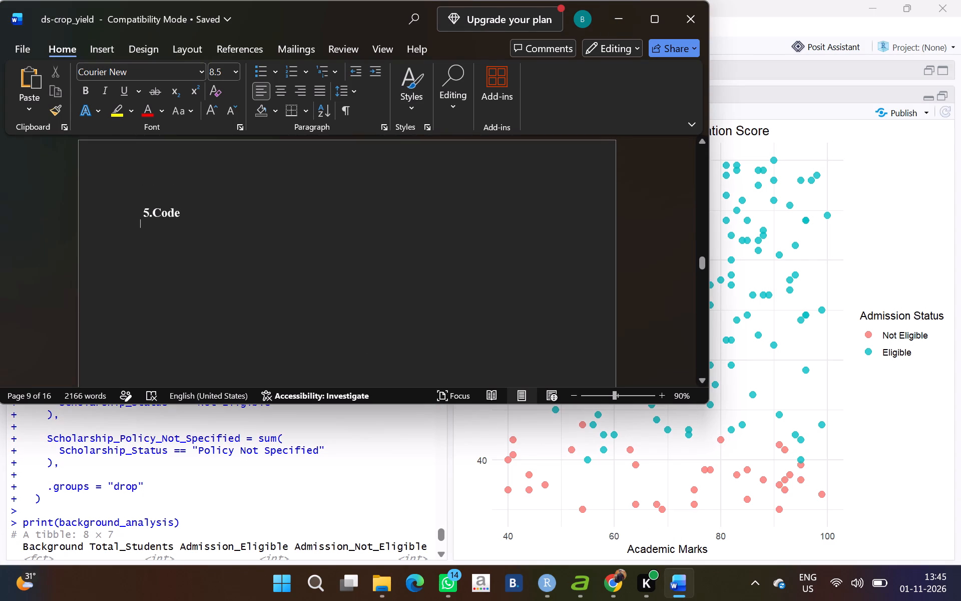
key("ctrl+v")
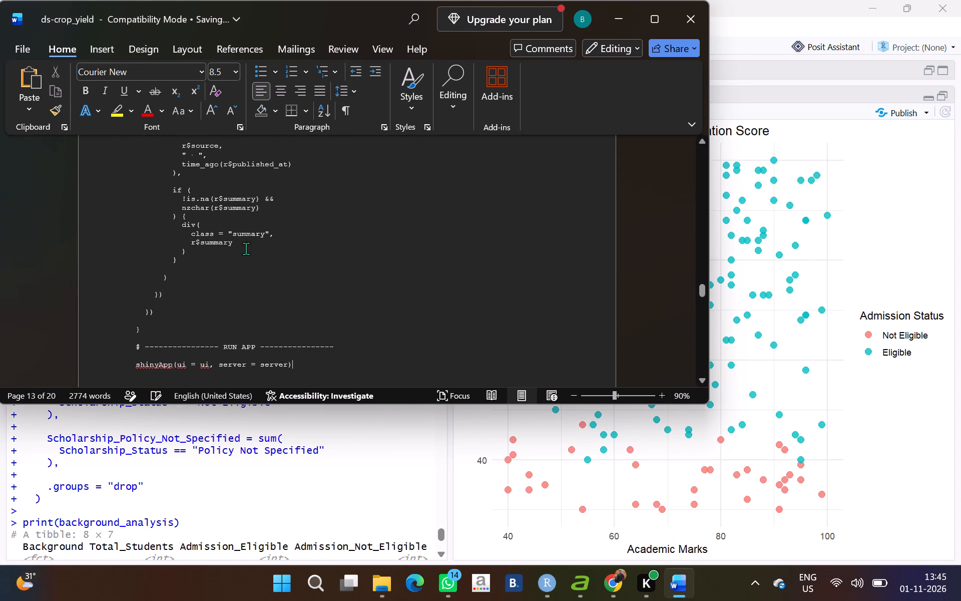
Review the pasted App.R code and its surroundings, from the section 4 text to the "3. Output" heading.
scroll(246, 248, "up", 5)
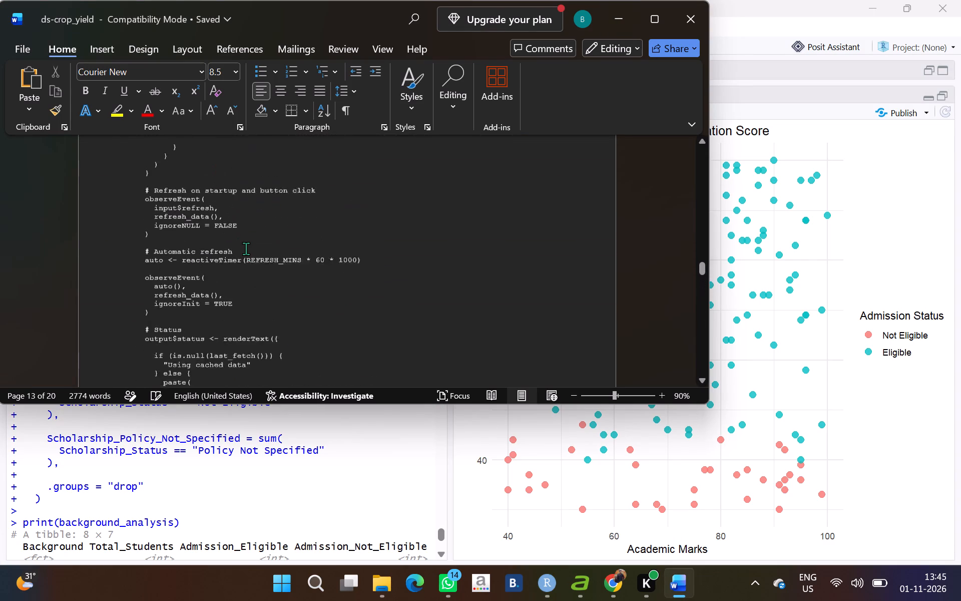
scroll(246, 248, "up", 5)
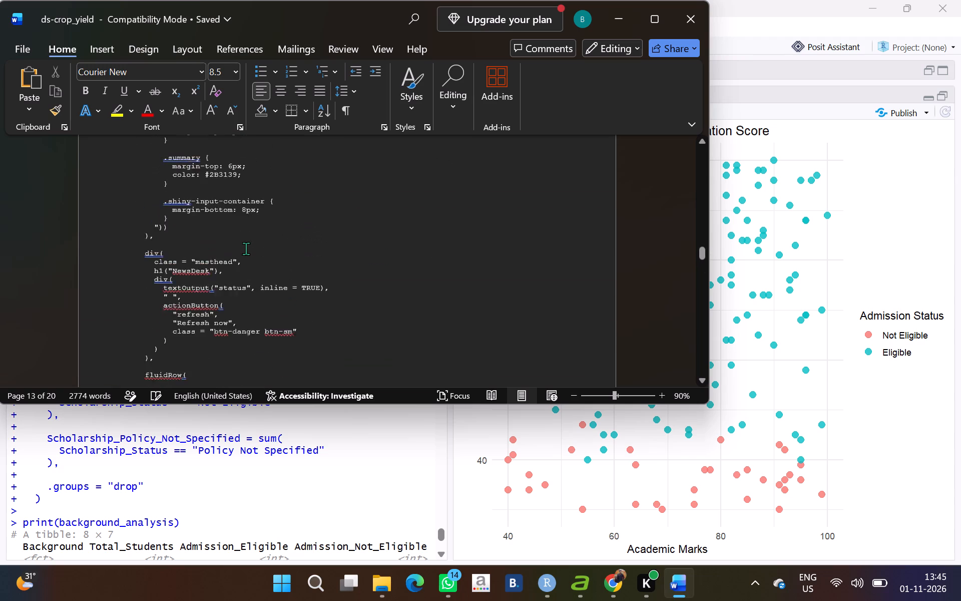
scroll(246, 248, "up", 1)
scroll(424, 248, "up", 3)
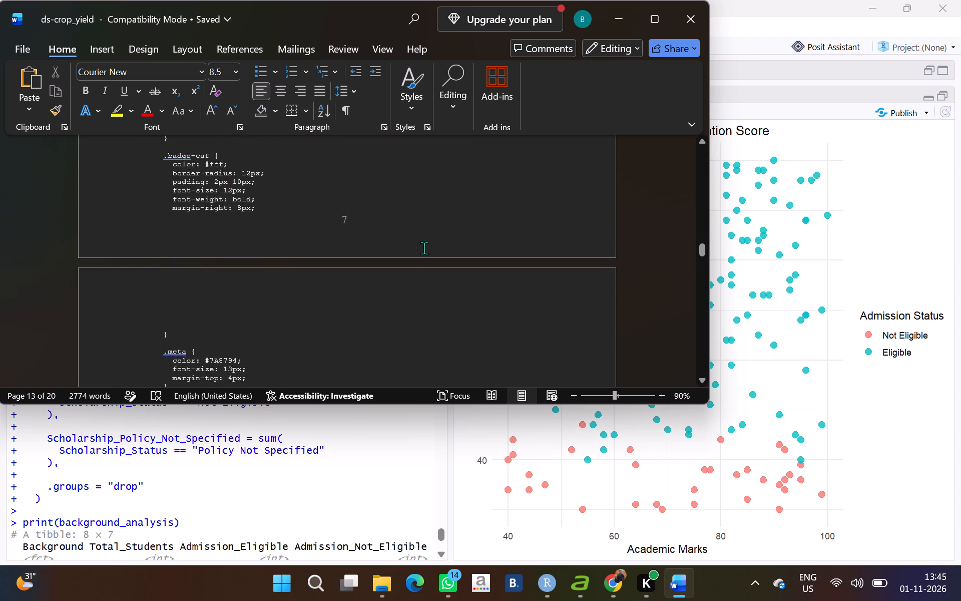
scroll(424, 248, "up", 4)
scroll(424, 248, "down", 1)
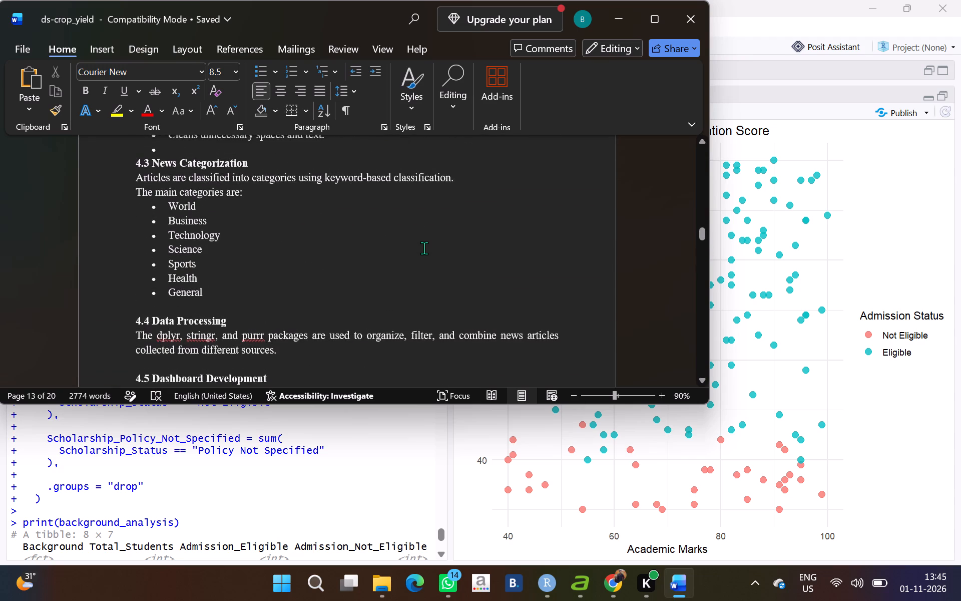
scroll(424, 248, "down", 7)
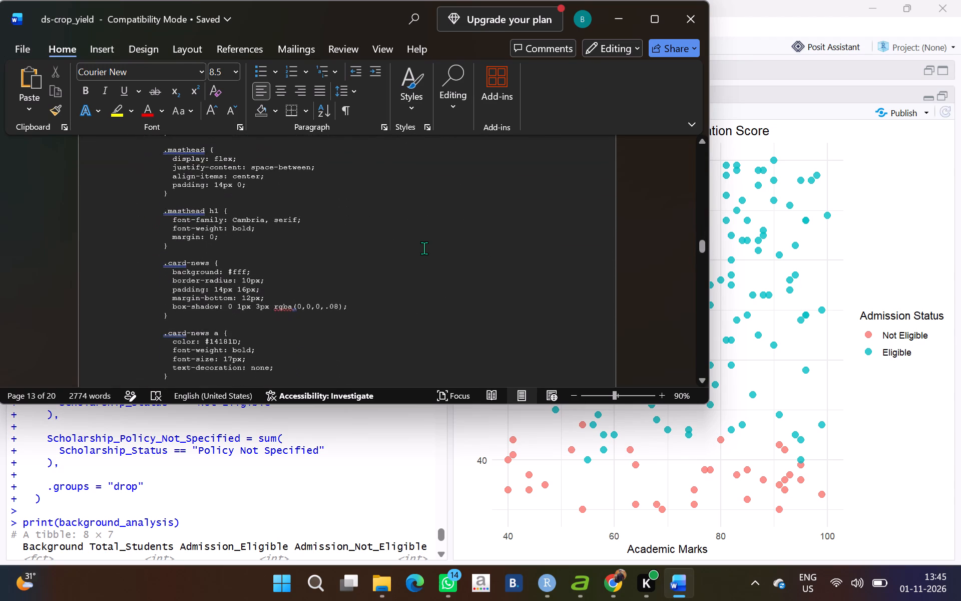
scroll(424, 248, "down", 6)
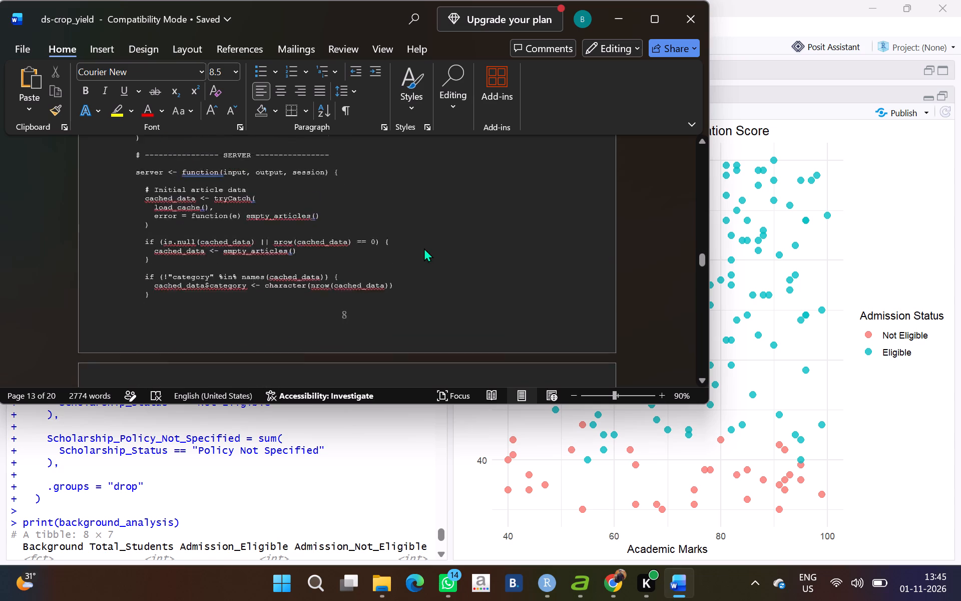
scroll(424, 248, "down", 3)
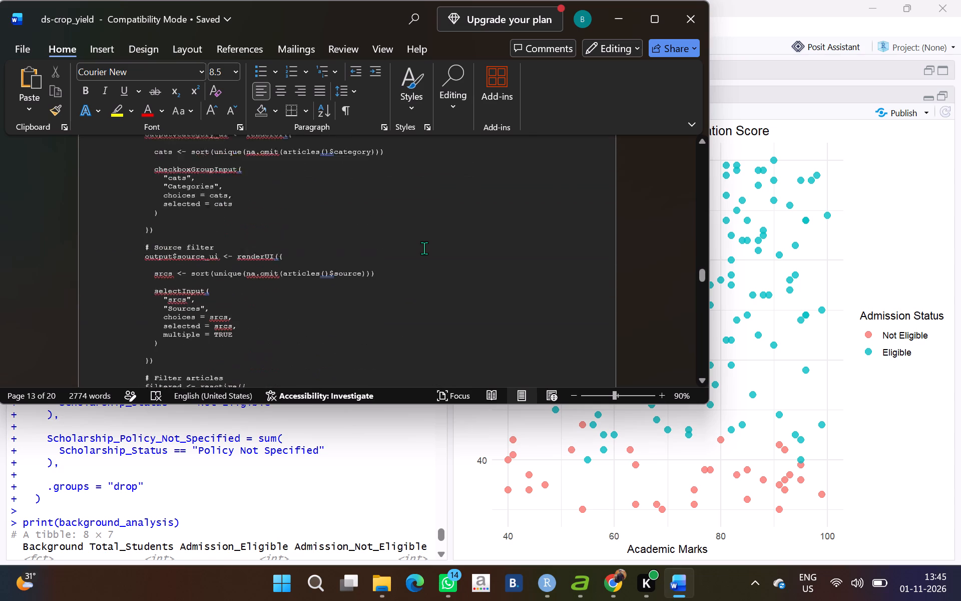
scroll(424, 248, "down", 4)
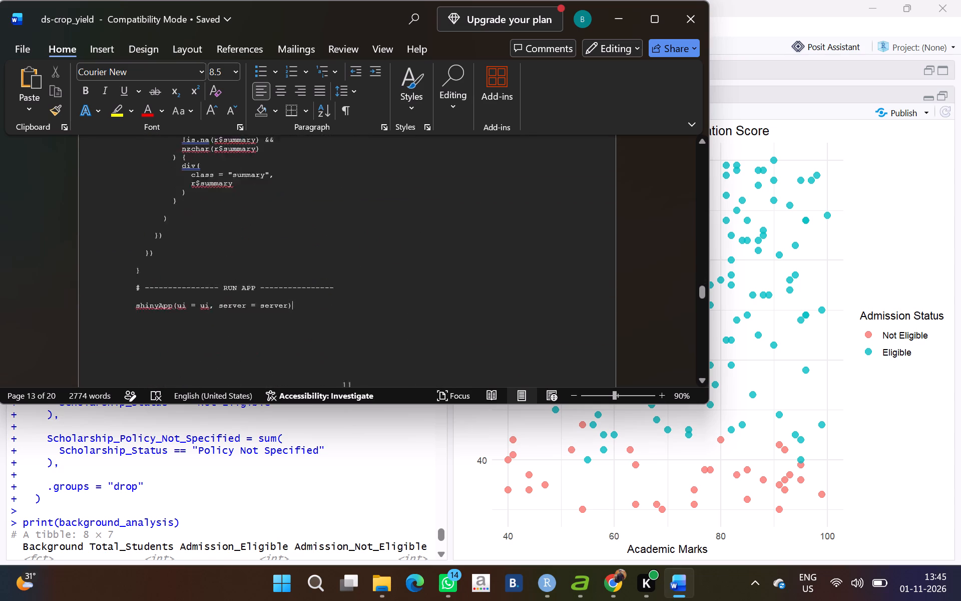
scroll(424, 248, "down", 1)
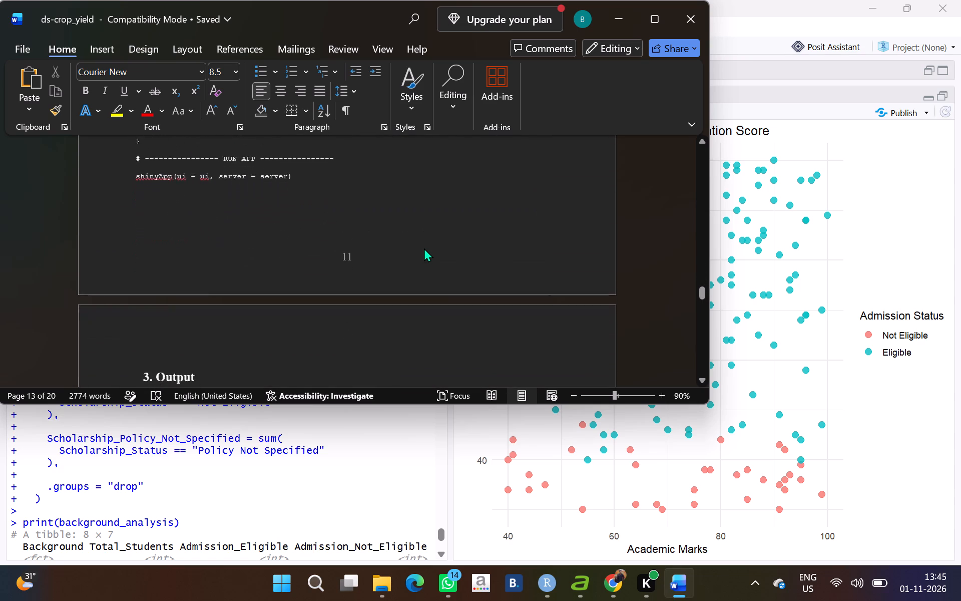
scroll(424, 248, "down", 1)
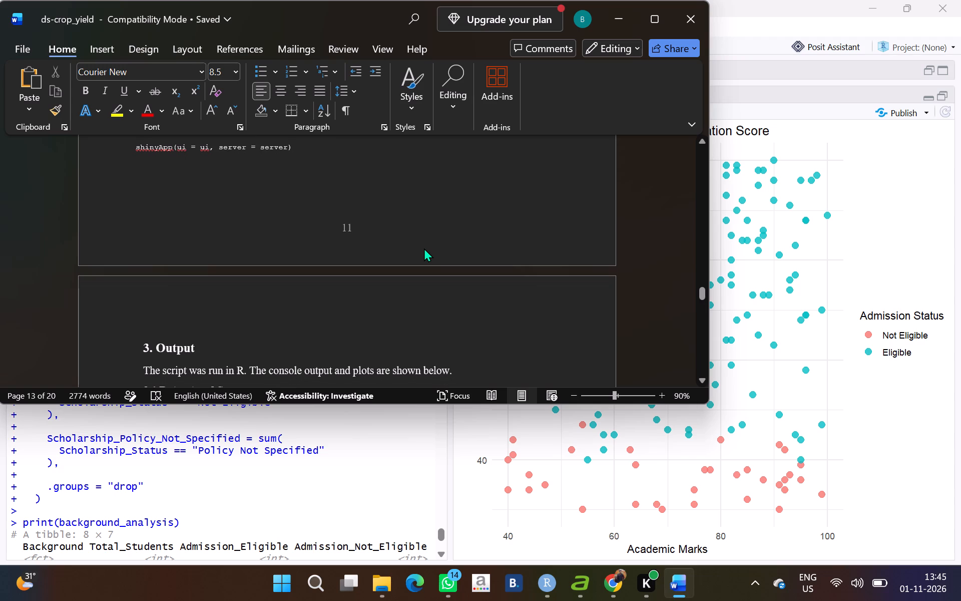
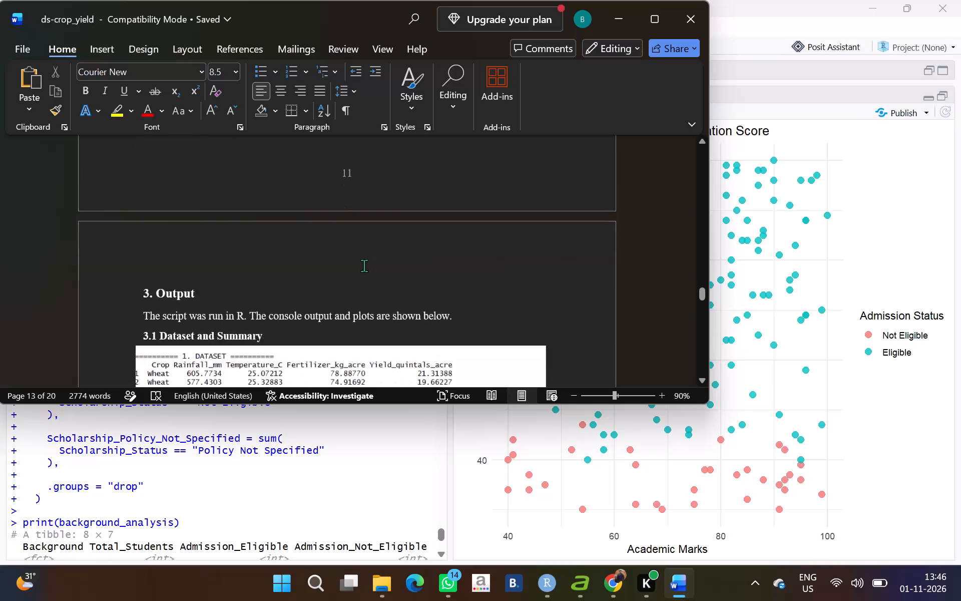
Renumber the "3. Output" heading as "6." in the ds-crop_yield document.
scroll(364, 265, "down", 1)
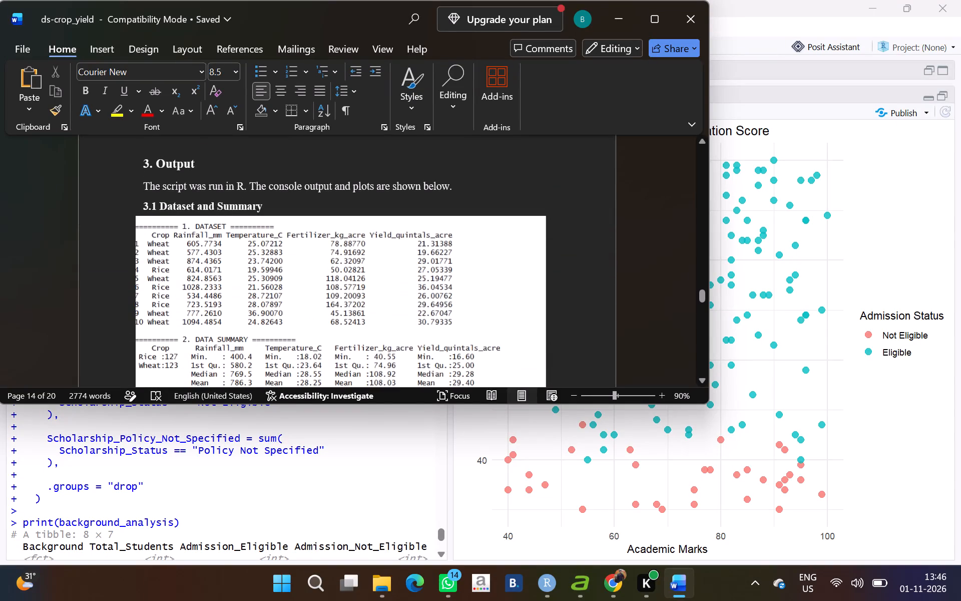
left_click(153, 158)
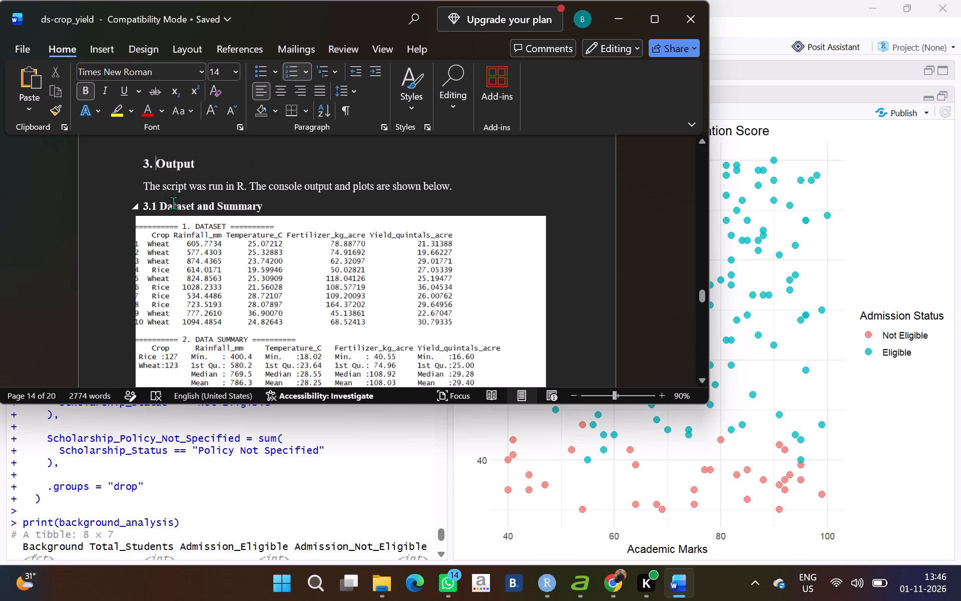
key("Left")
key("BackSpace")
type("6.")
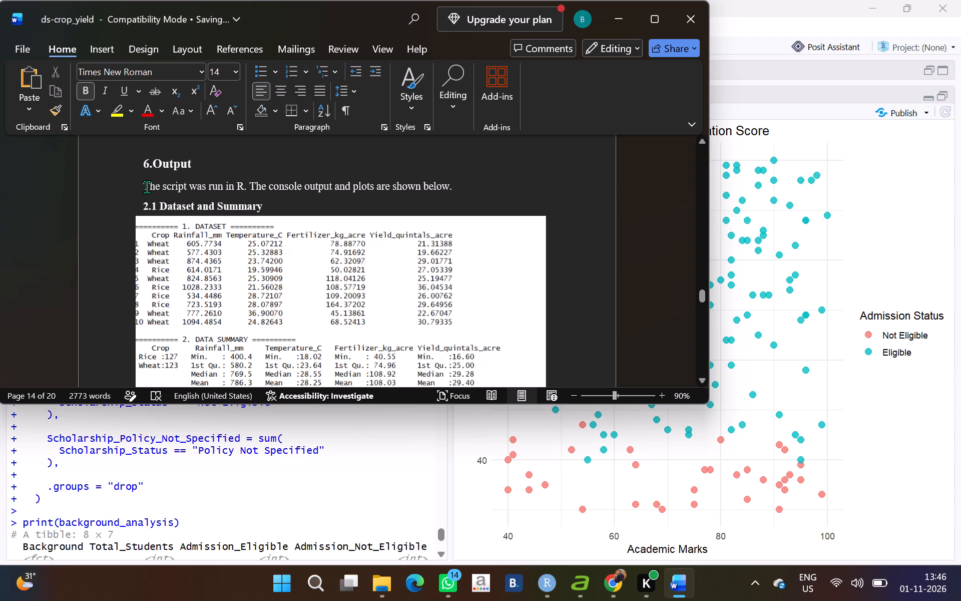
Delete the old crop-yield content under "6.Output", from "The script was run in R" through the "Files produced by the script" line, and add blank lines there.
left_click_drag(146, 187, 313, 364)
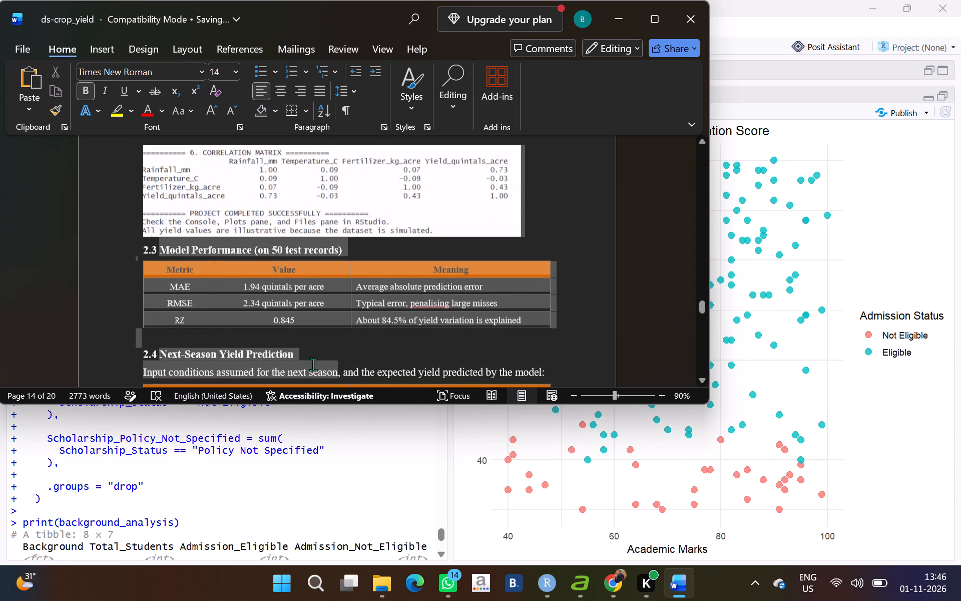
left_click_drag(313, 364, 353, 404)
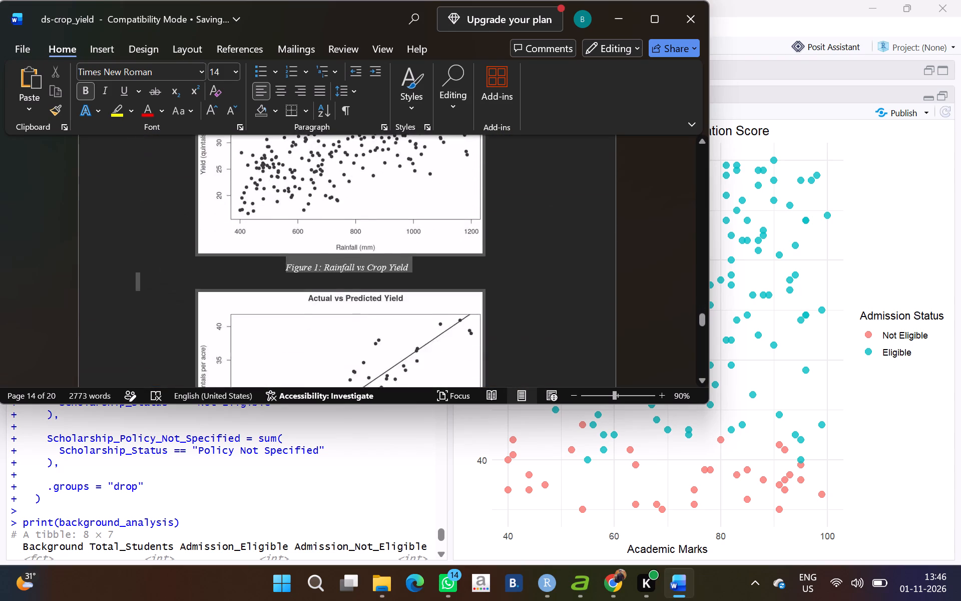
left_click_drag(353, 404, 348, 397)
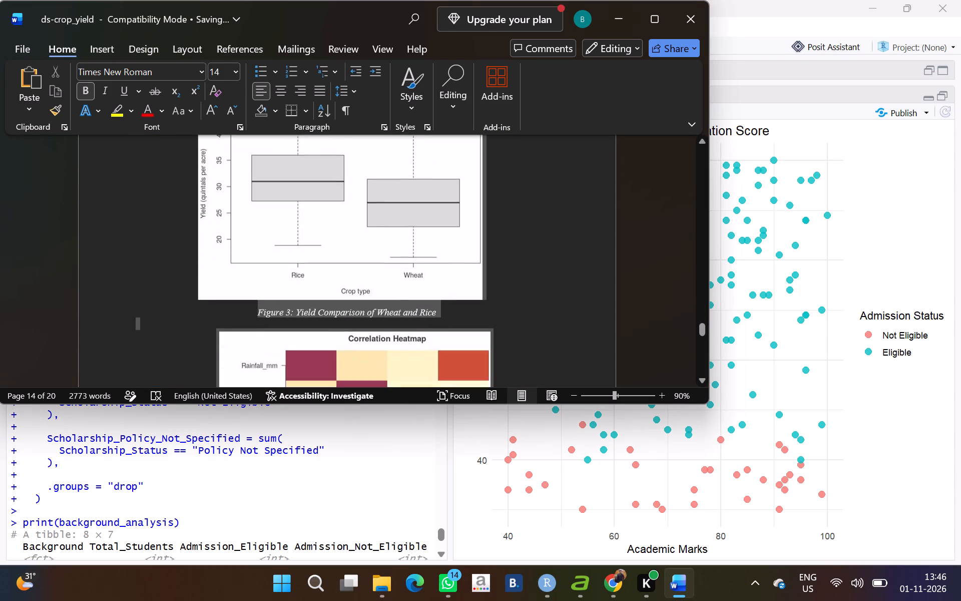
left_click_drag(348, 397, 436, 197)
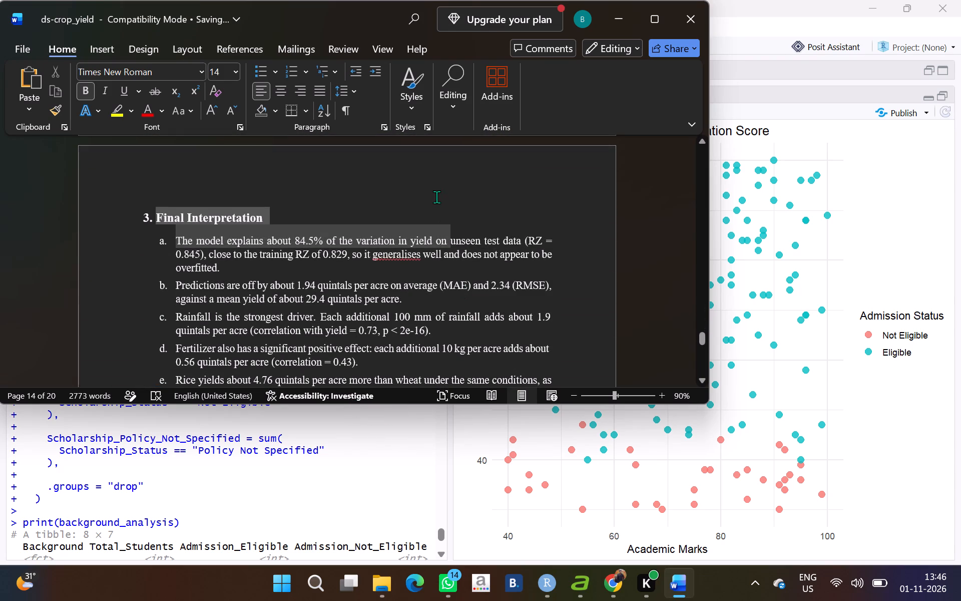
left_click_drag(436, 197, 566, 350)
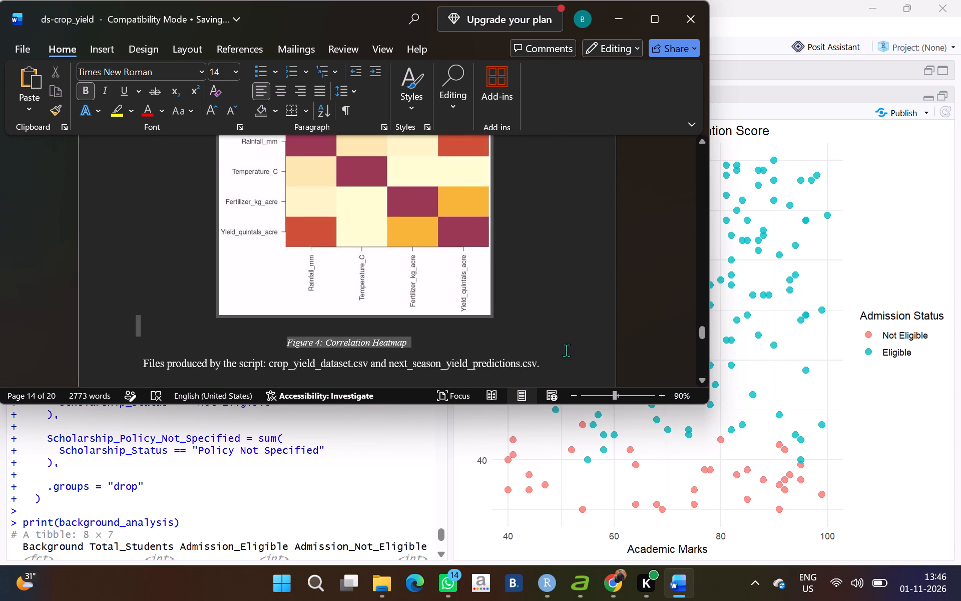
left_click_drag(566, 350, 620, 355)
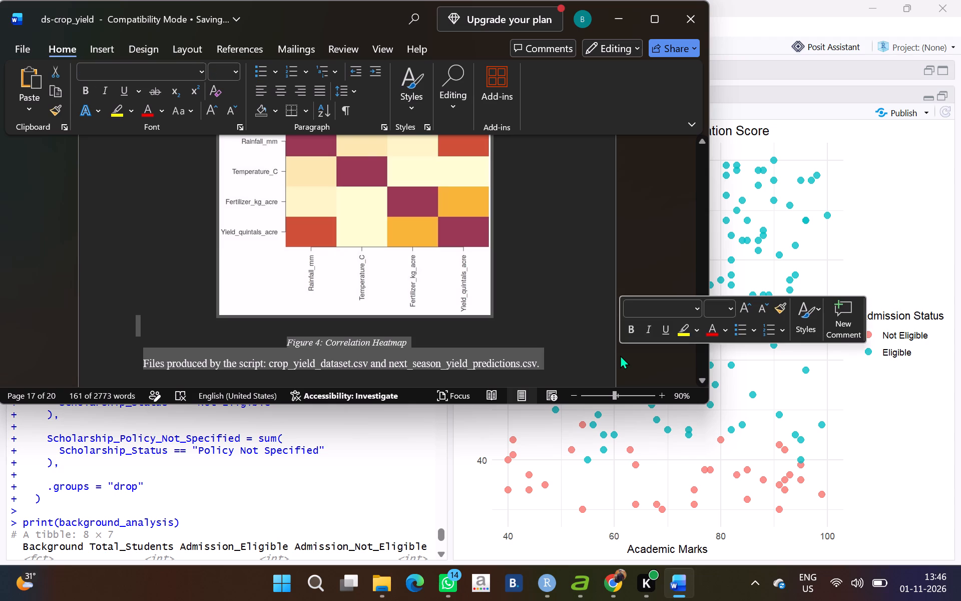
scroll(527, 296, "up", 1)
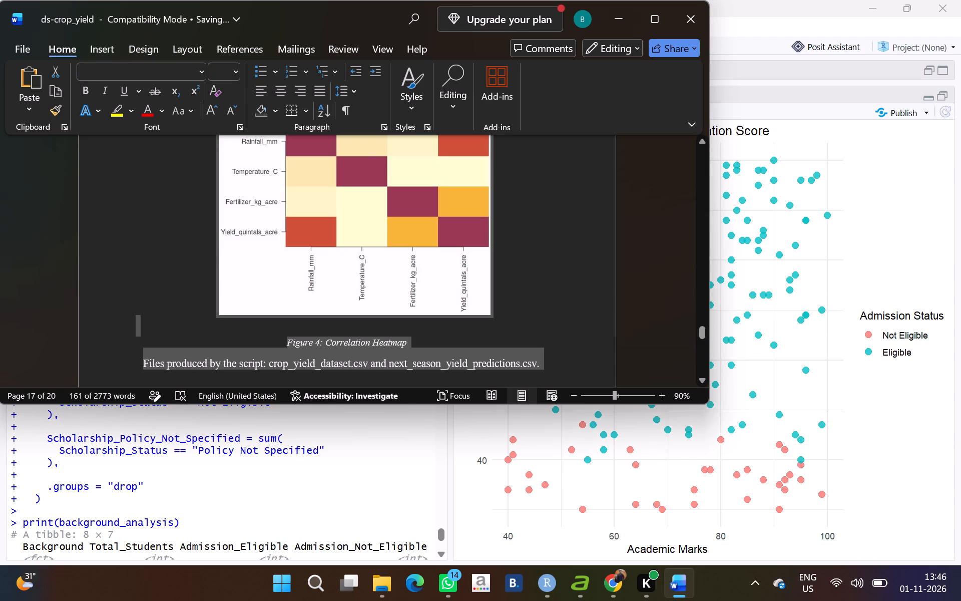
scroll(527, 296, "up", 4)
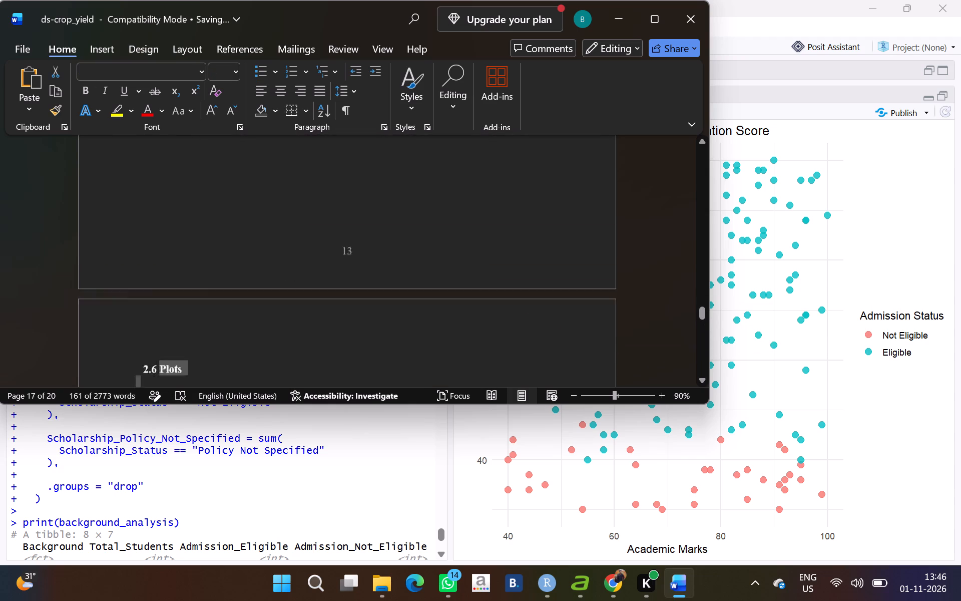
scroll(527, 296, "up", 6)
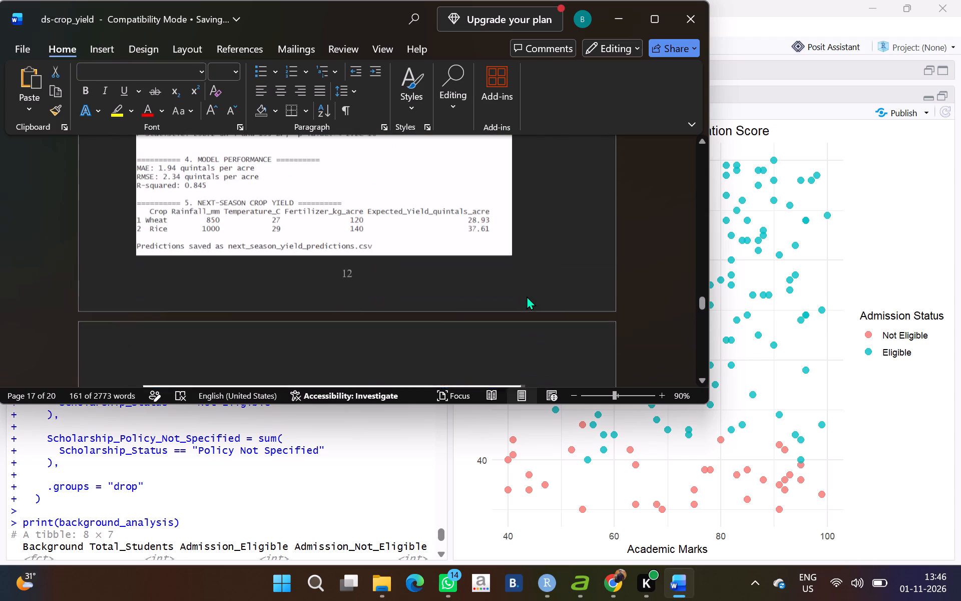
key("BackSpace")
scroll(527, 296, "up", 1)
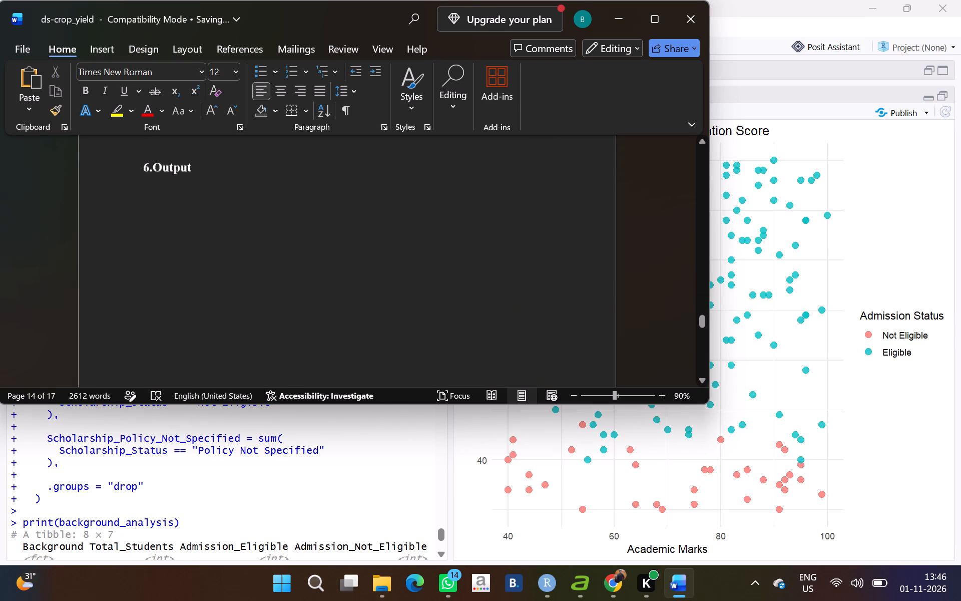
scroll(527, 296, "up", 1)
key("Return")
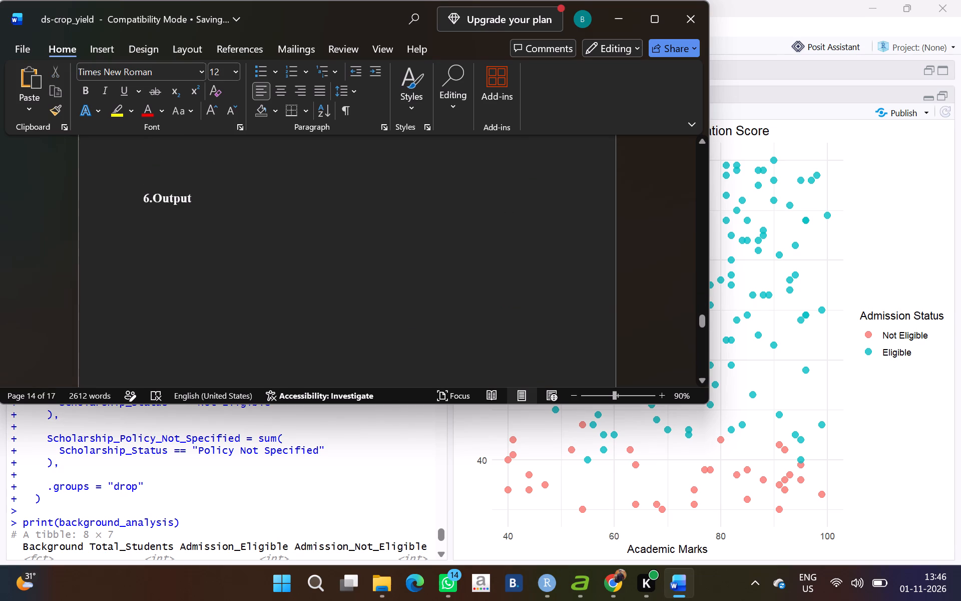
key("Return")
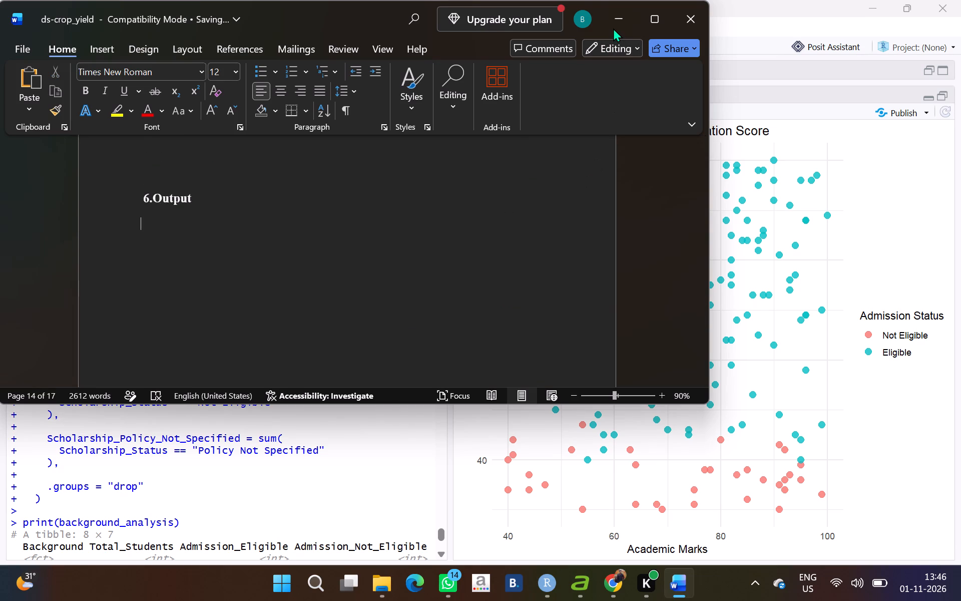
Switch to RStudio and look through the console output and the App.R script.
left_click(613, 28)
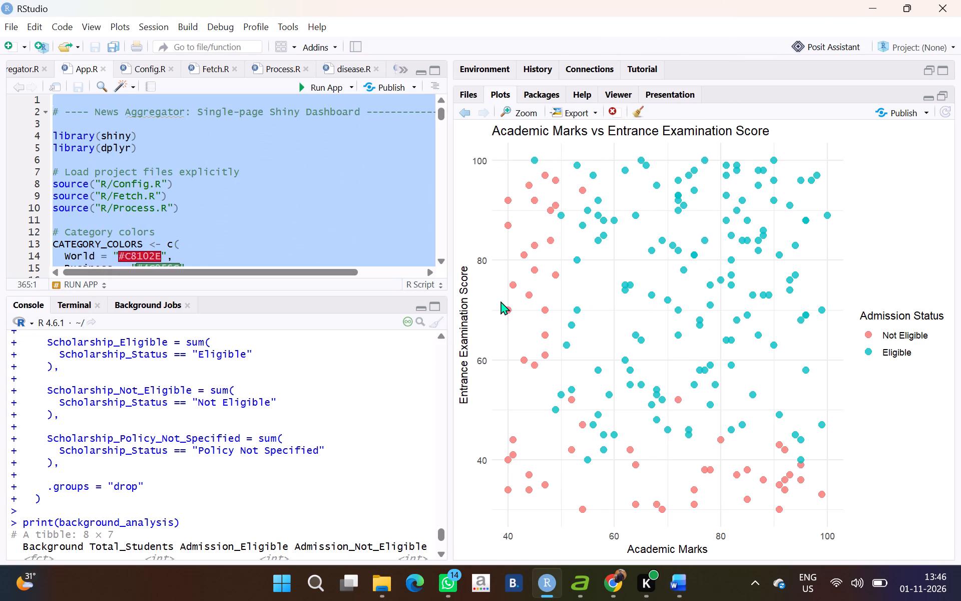
left_click(430, 306)
scroll(321, 378, "up", 2)
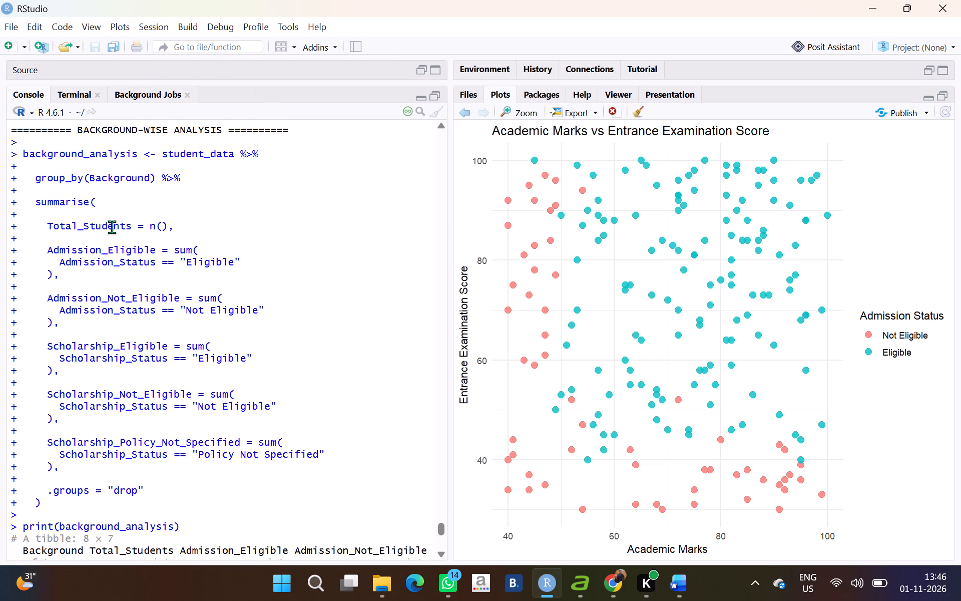
scroll(121, 235, "down", 9)
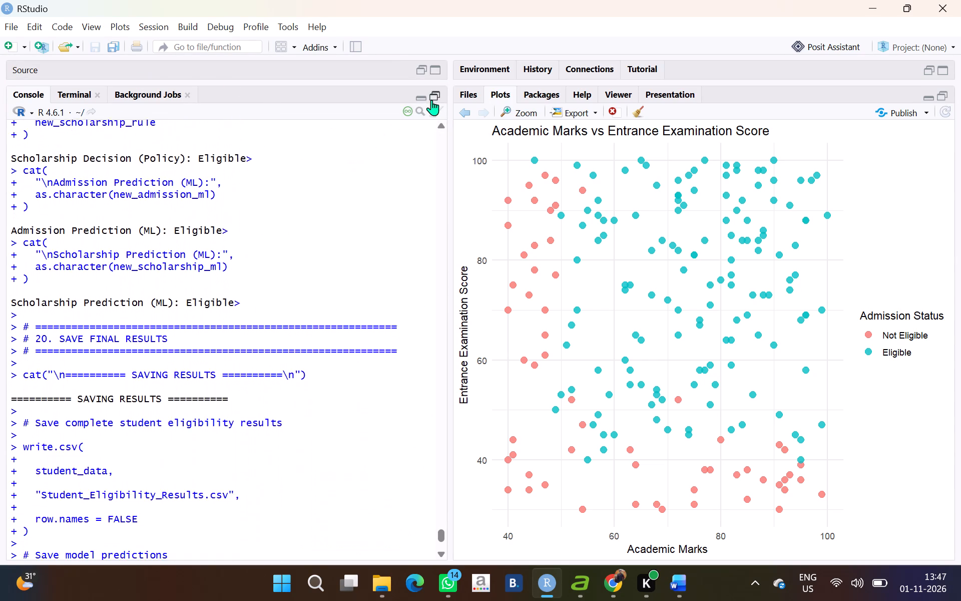
left_click(432, 98)
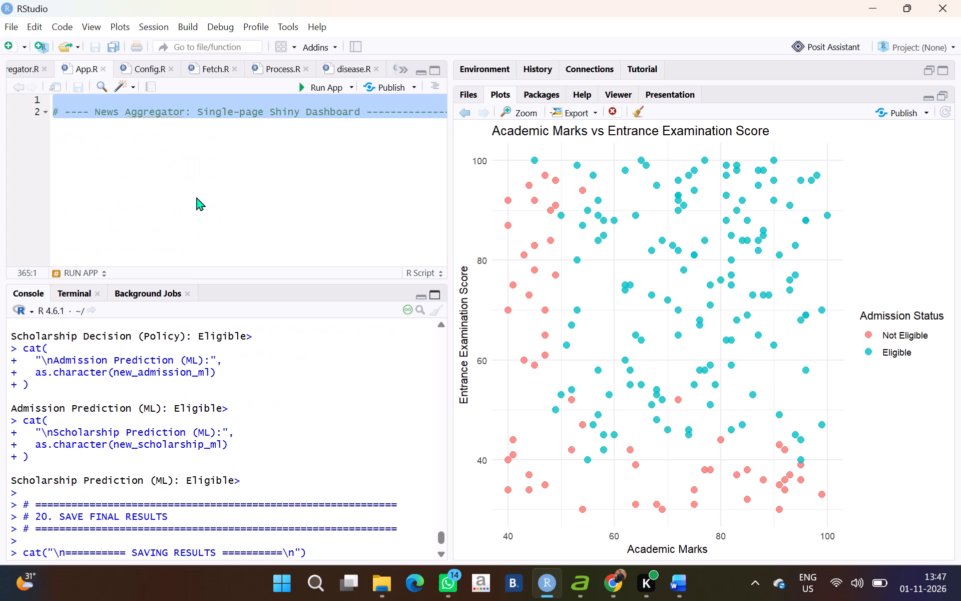
left_click(210, 225)
scroll(210, 225, "down", 5)
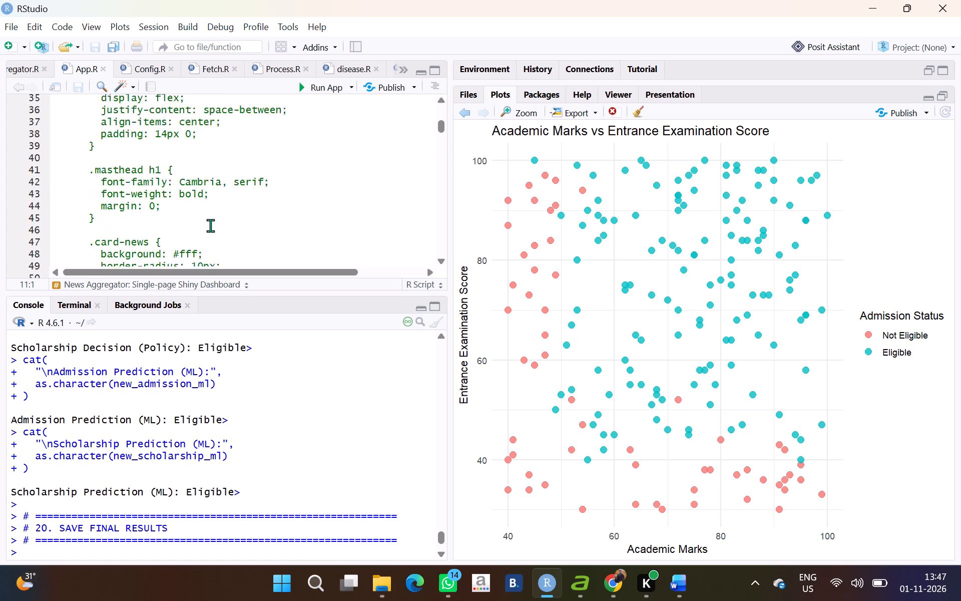
scroll(210, 225, "down", 12)
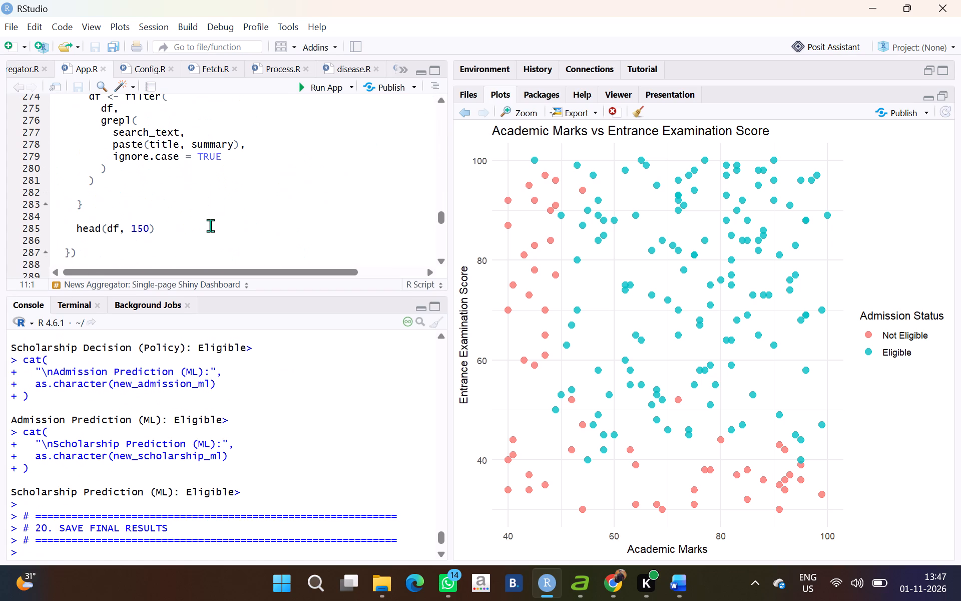
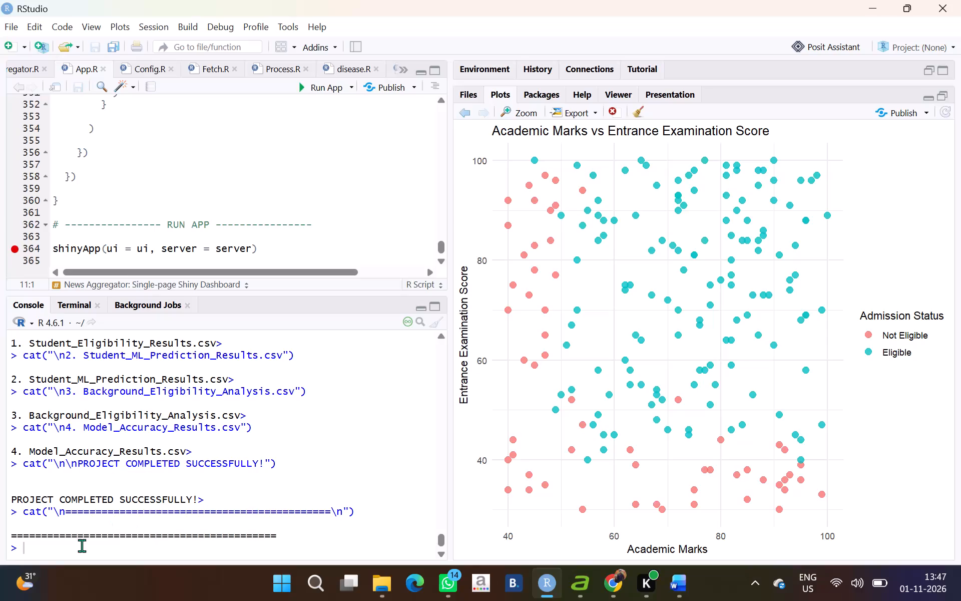
Look back through the student admission project's console output and clear the console.
left_click(71, 551)
scroll(326, 368, "up", 4)
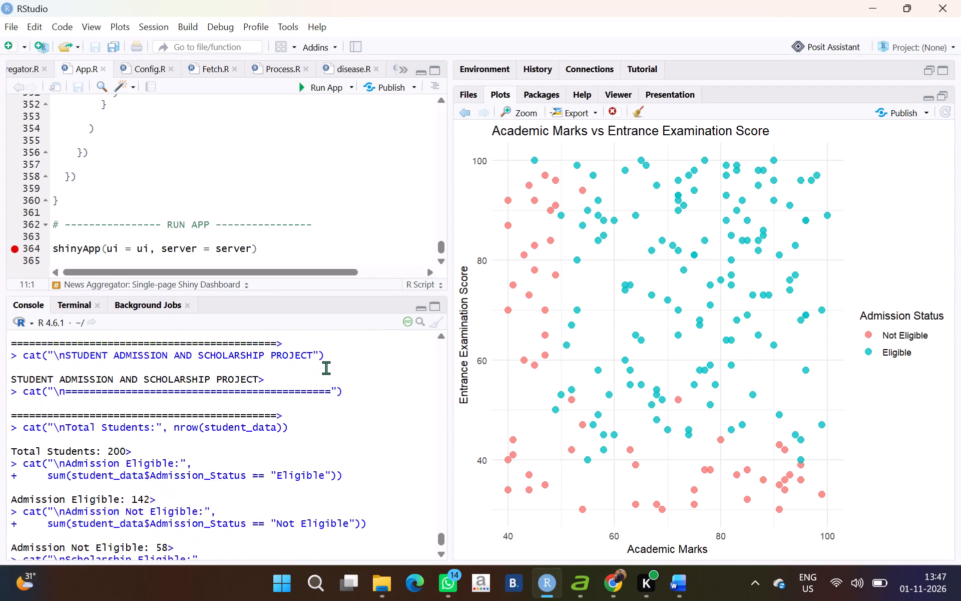
scroll(326, 368, "up", 2)
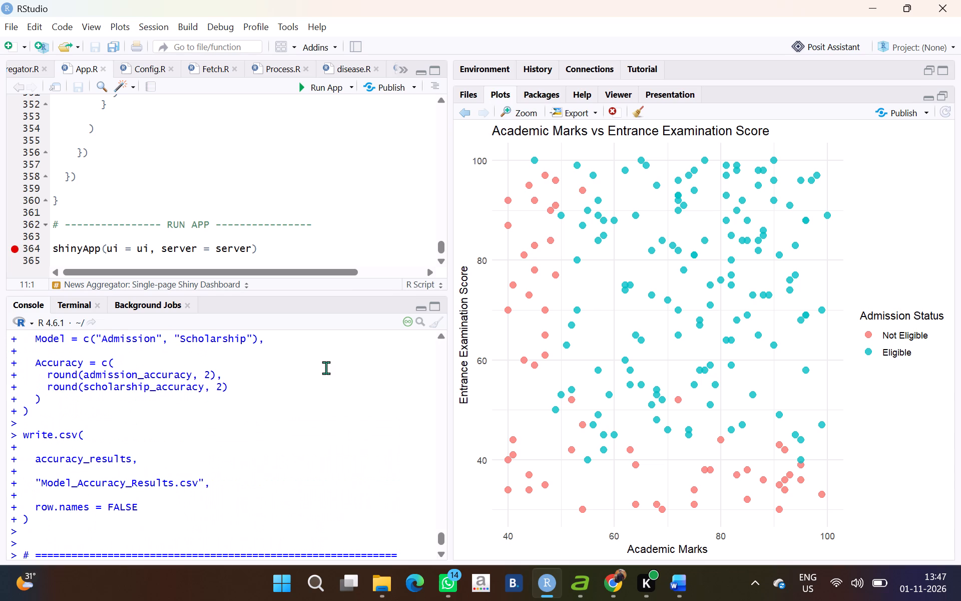
scroll(326, 368, "up", 8)
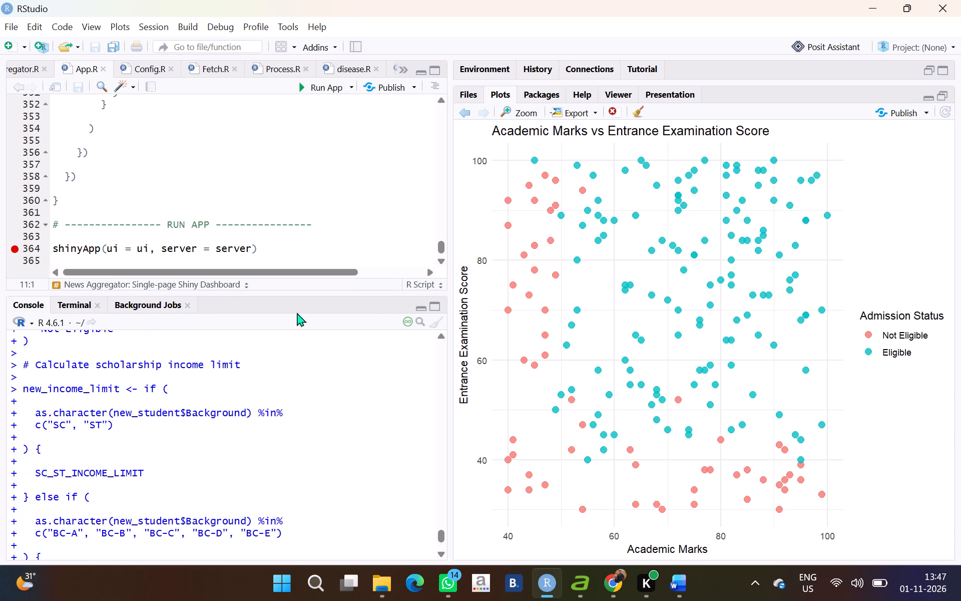
left_click(437, 322)
scroll(131, 437, "up", 1)
Run the NewsAggregator Shiny app from the console with the copied shiny::runApp command, and minimize the app window that opens.
left_click(131, 437)
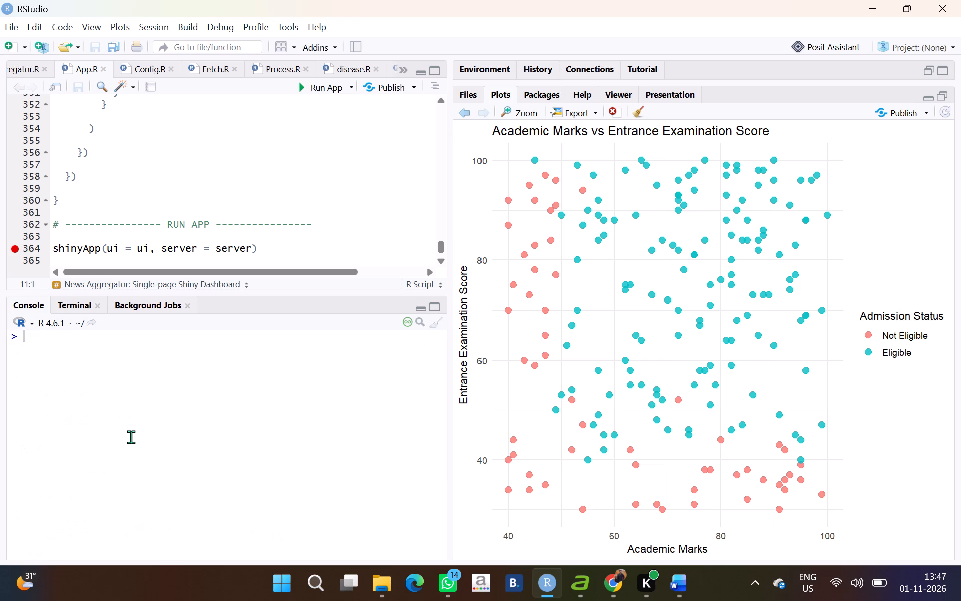
key("ctrl+v")
key("Return")
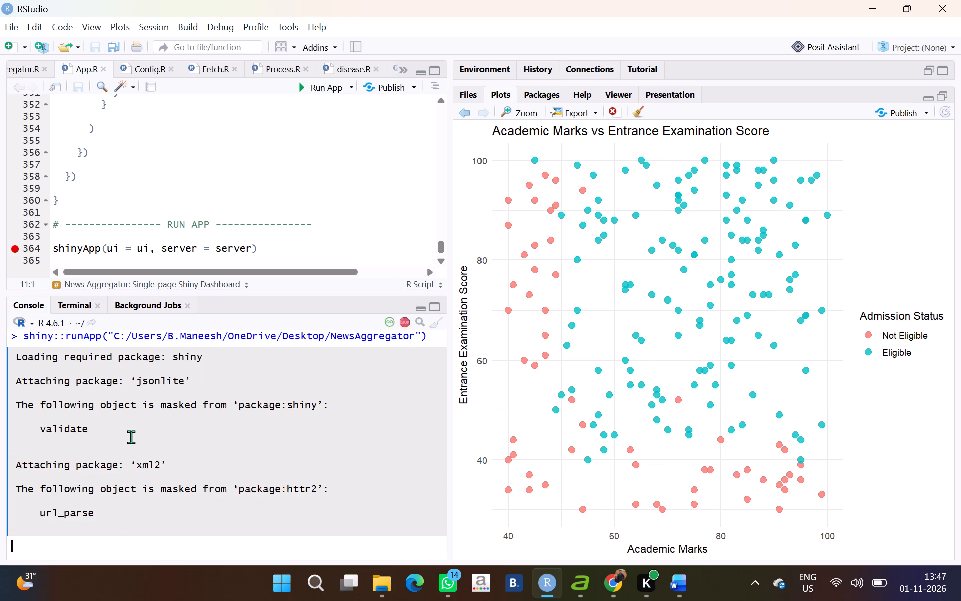
scroll(131, 437, "down", 1)
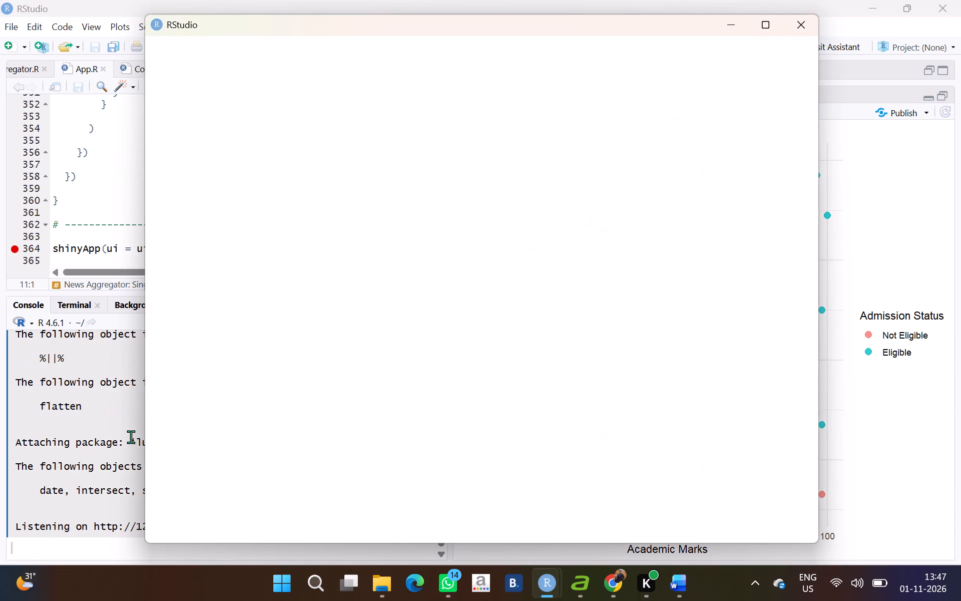
left_click(733, 24)
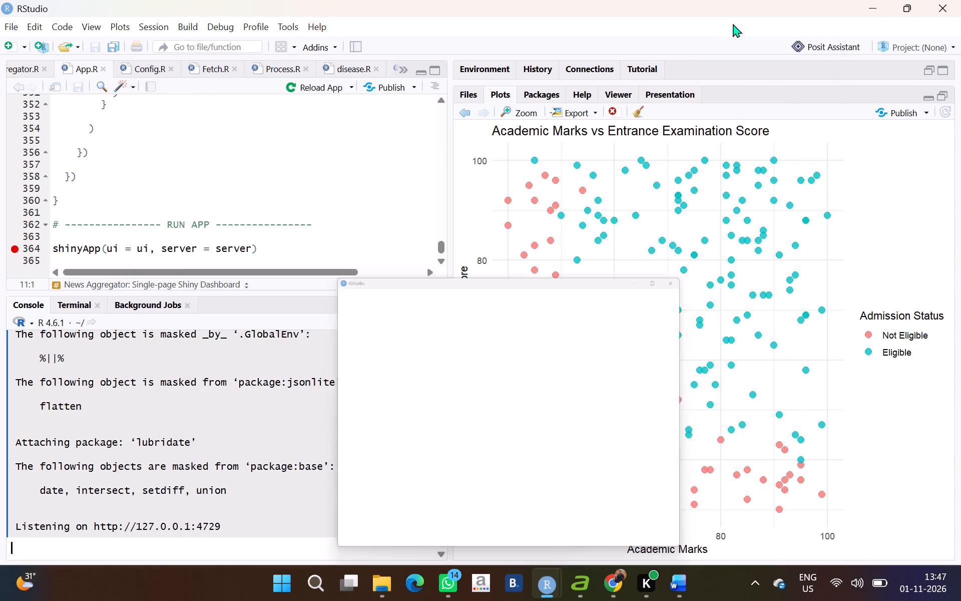
Maximize the console pane and start a screen capture of the NewsAggregator run output, from the shiny::runApp command to the "Listening on" line.
left_click(435, 306)
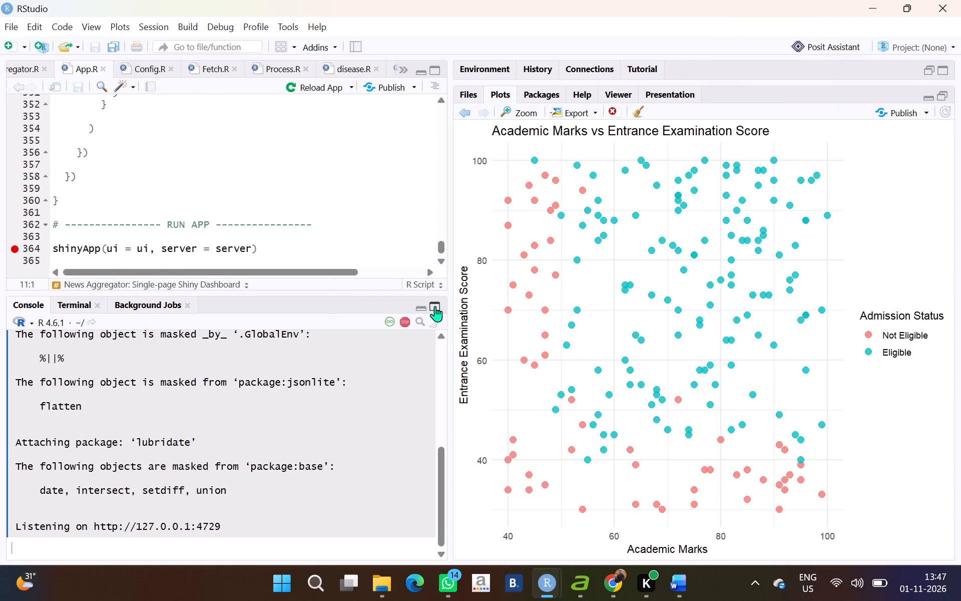
scroll(333, 307, "up", 2)
scroll(333, 307, "down", 1)
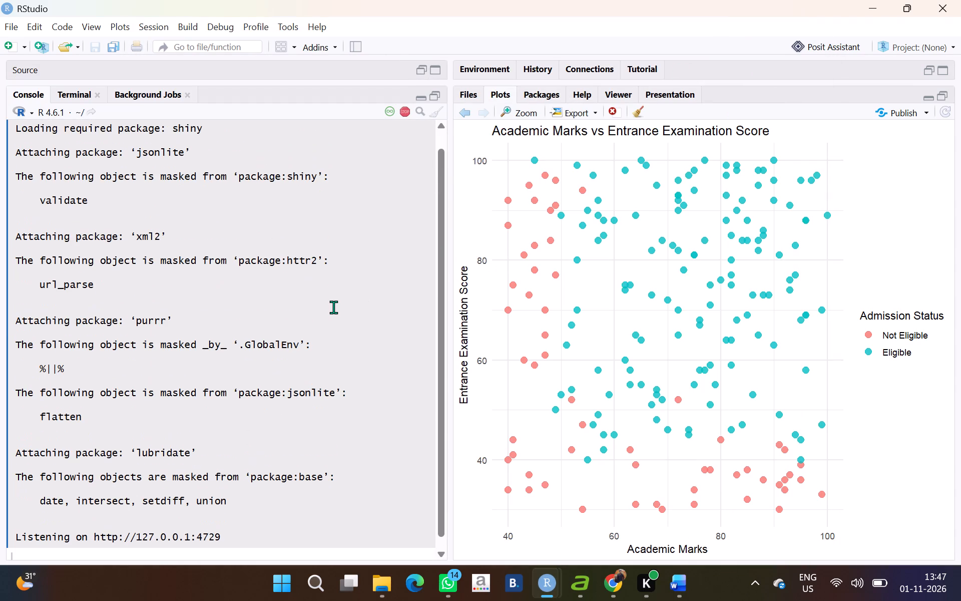
scroll(333, 307, "down", 2)
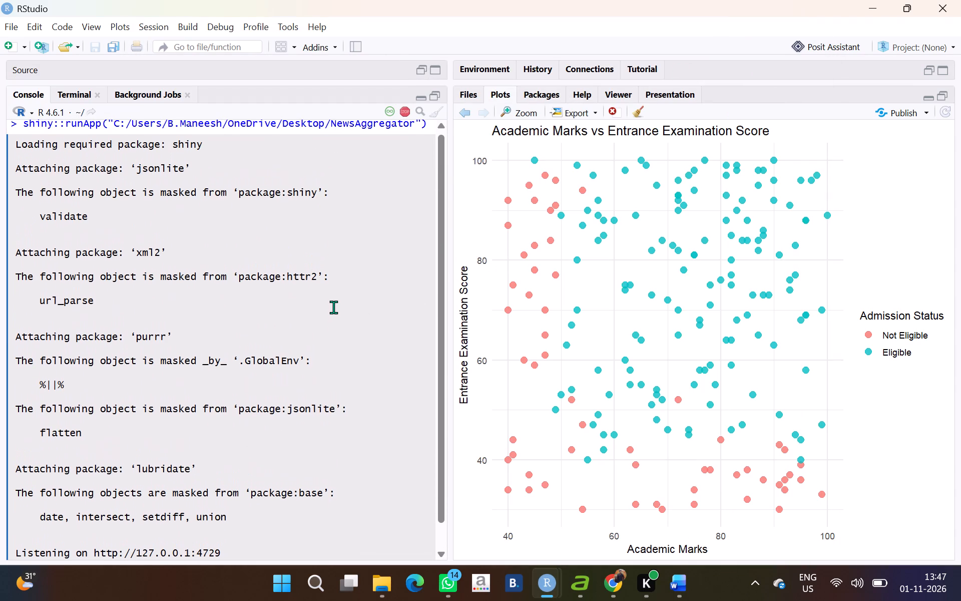
scroll(333, 307, "up", 1)
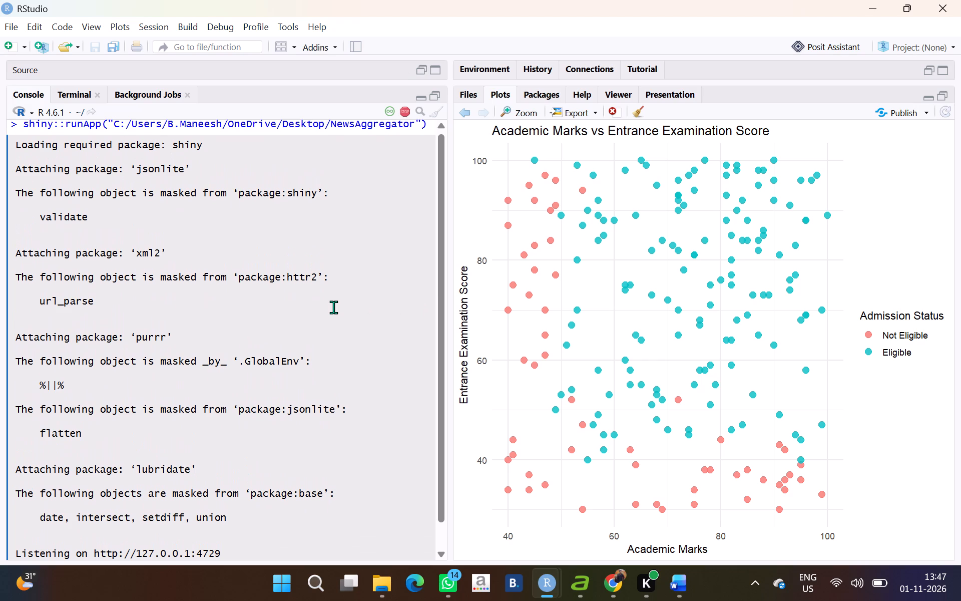
key("Print")
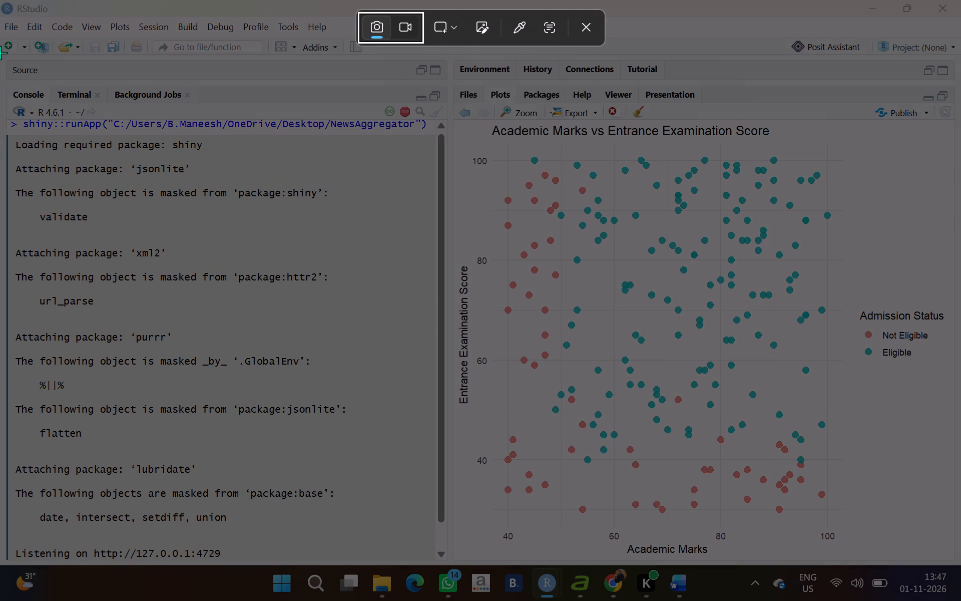
Capture a screenshot of the whole RStudio console pane, from its tab row down to the "Listening on" line.
left_click_drag(4, 92, 384, 429)
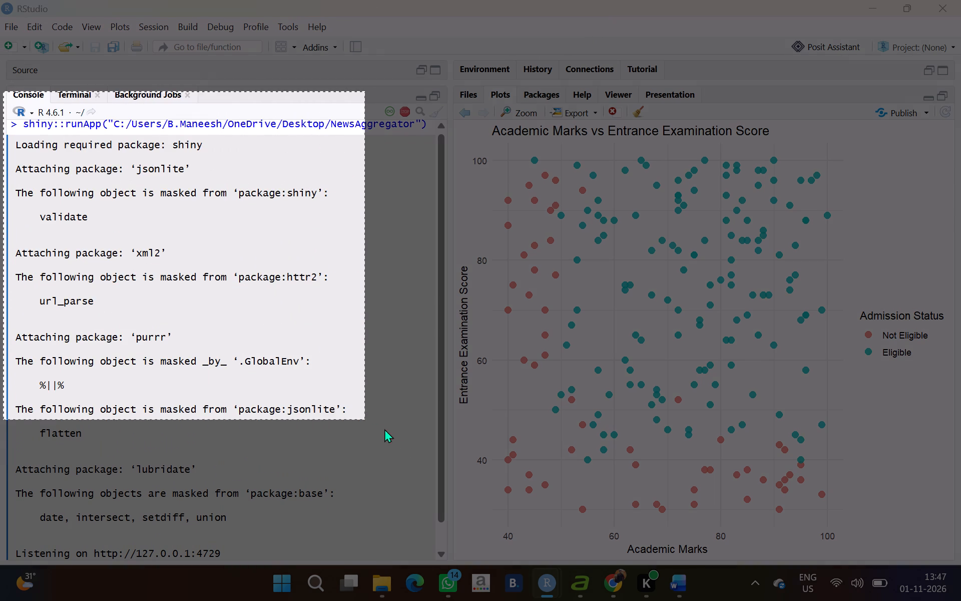
left_click_drag(384, 429, 436, 549)
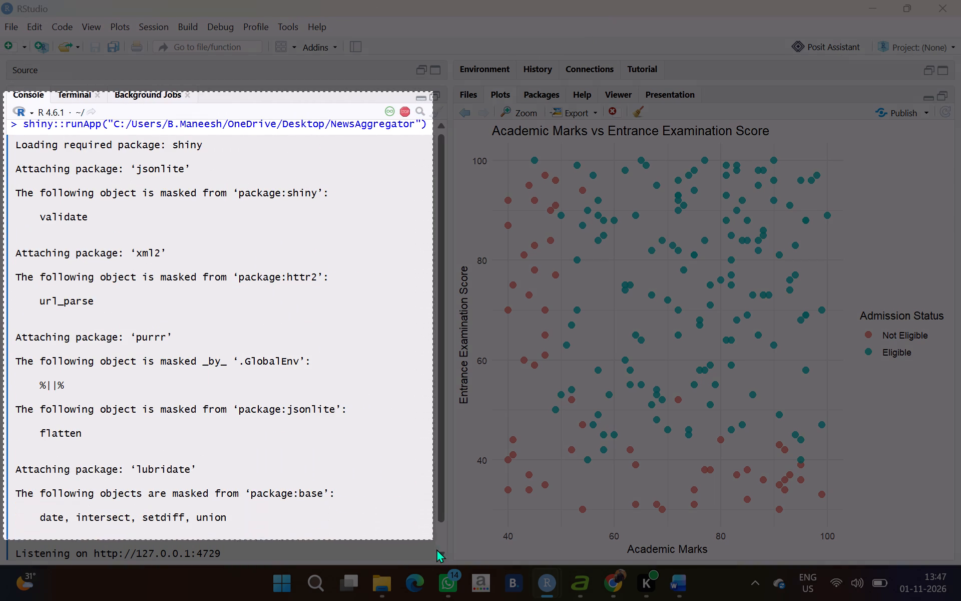
left_click_drag(436, 549, 443, 564)
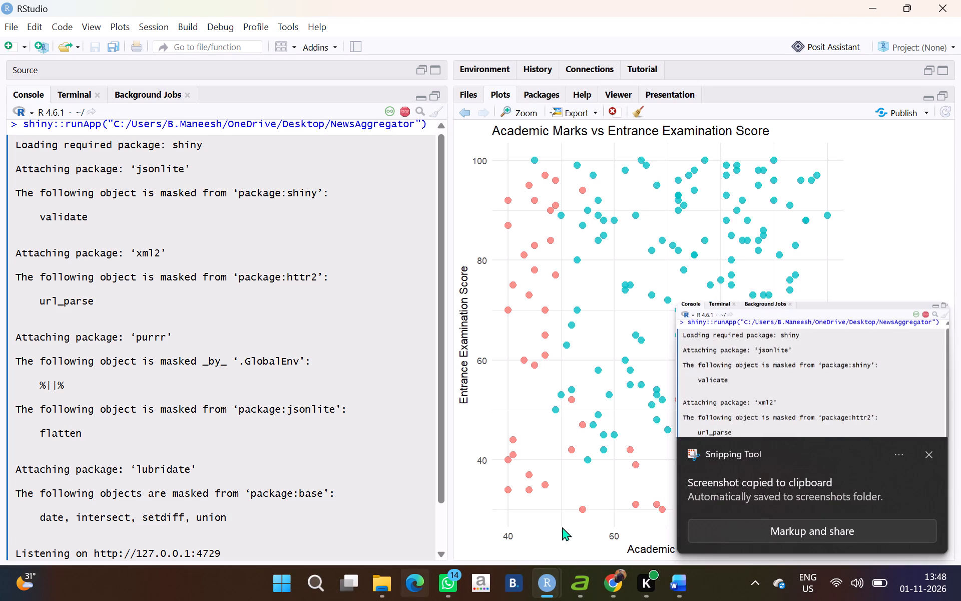
Switch to the ds-crop_yield document in Word and paste the console screenshot under the "6.Output" heading.
left_click(680, 570)
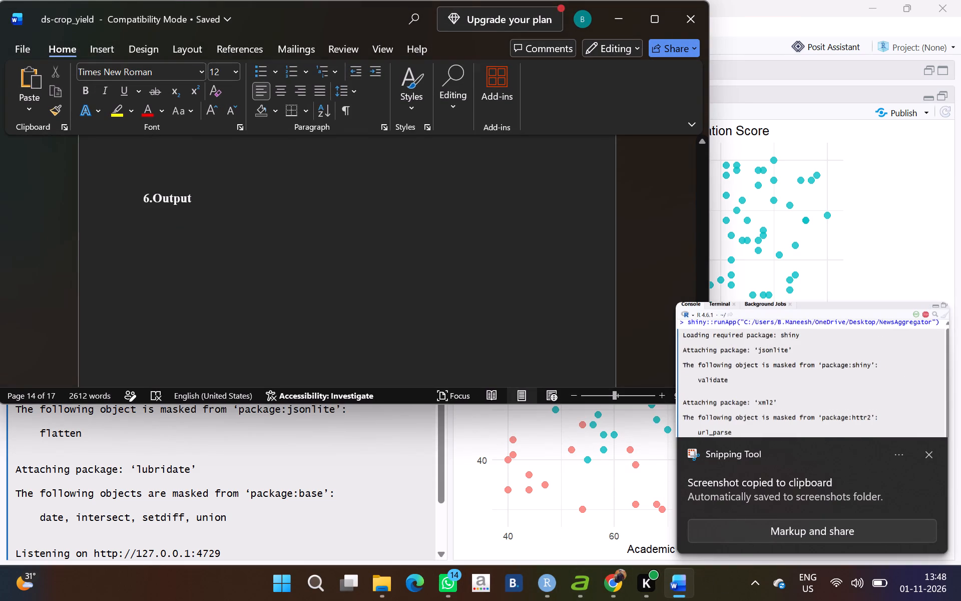
key("ctrl+v")
Check the pasted console screenshot and its placement on the page under "6.Output".
scroll(279, 303, "up", 1)
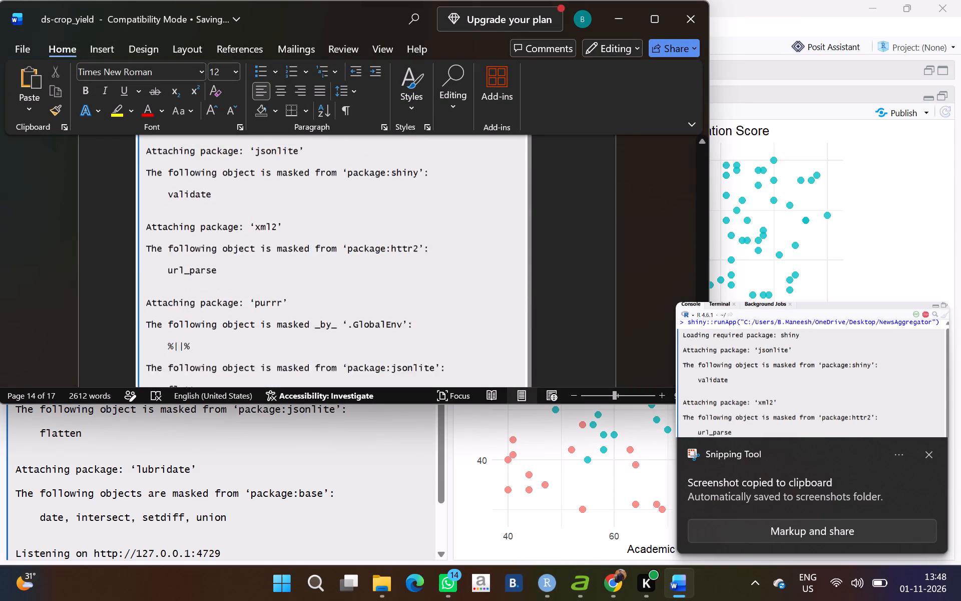
scroll(279, 303, "up", 1)
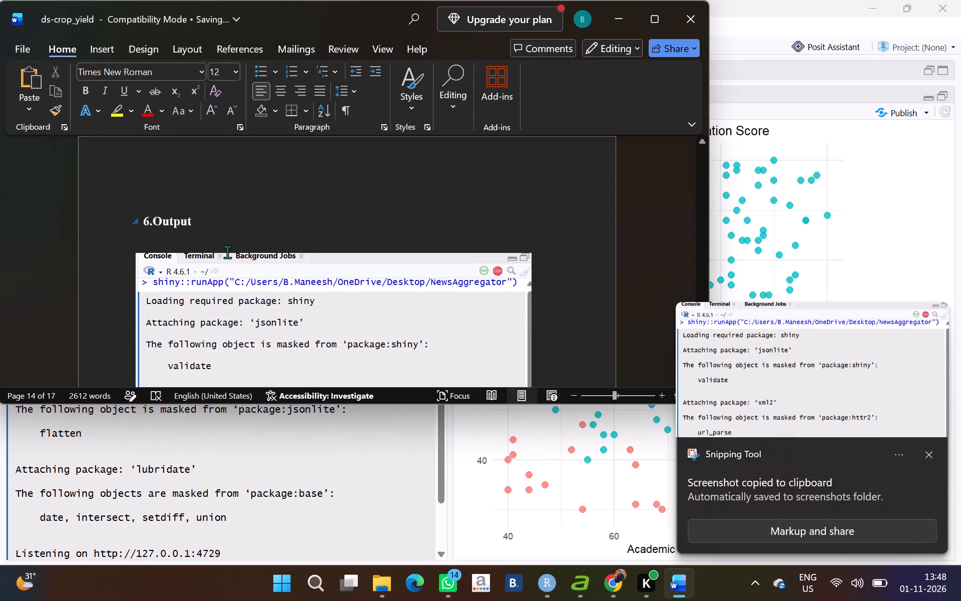
scroll(260, 285, "down", 2)
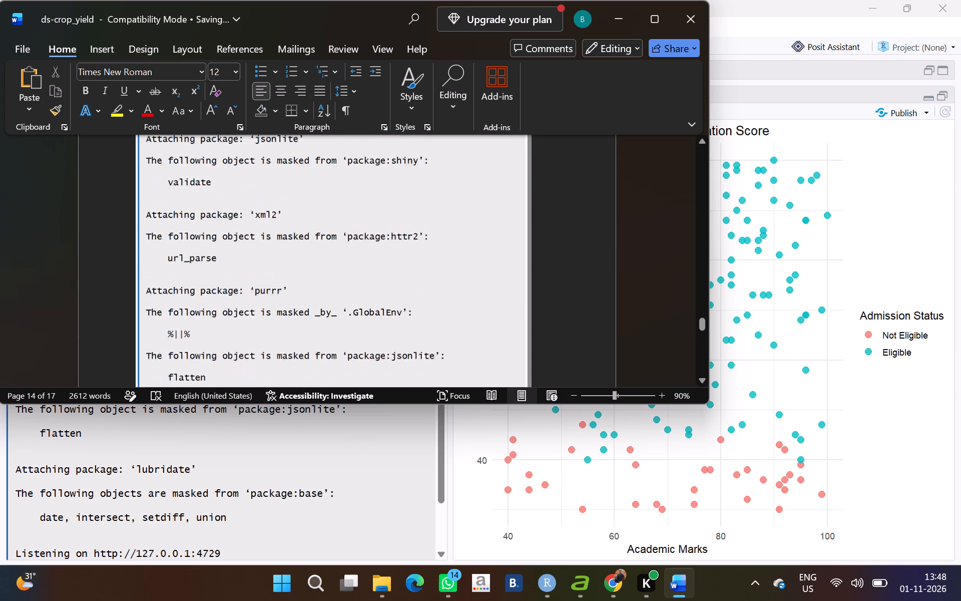
scroll(260, 285, "down", 1)
scroll(356, 255, "down", 1)
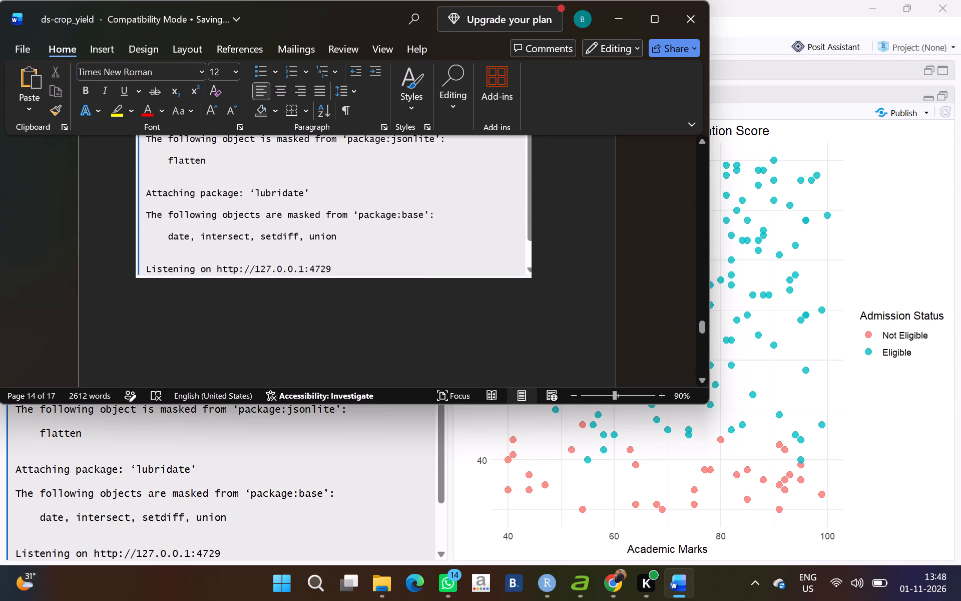
scroll(502, 280, "down", 2)
scroll(502, 280, "up", 2)
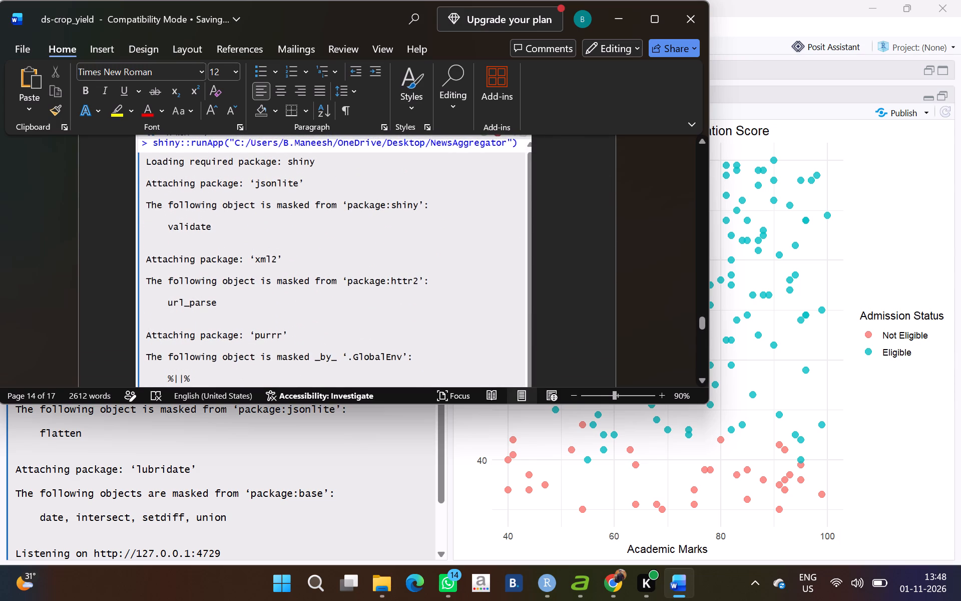
scroll(560, 256, "down", 2, "ctrl")
scroll(441, 270, "down", 1)
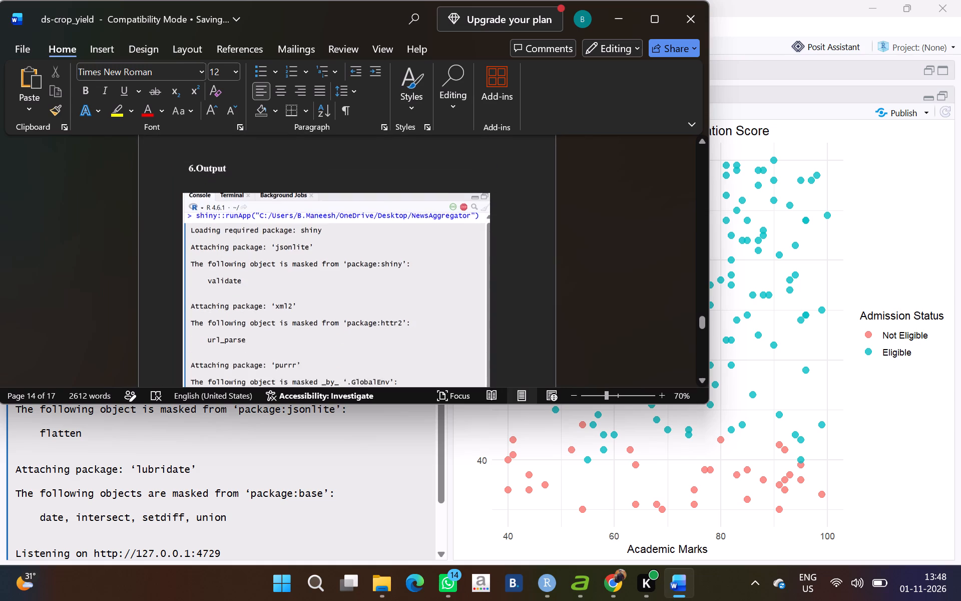
scroll(441, 270, "down", 1)
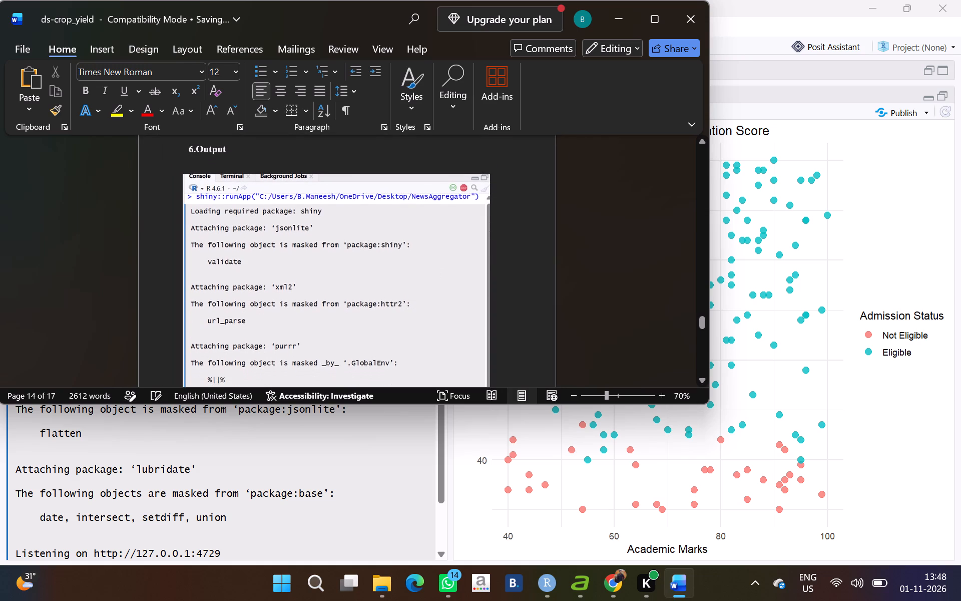
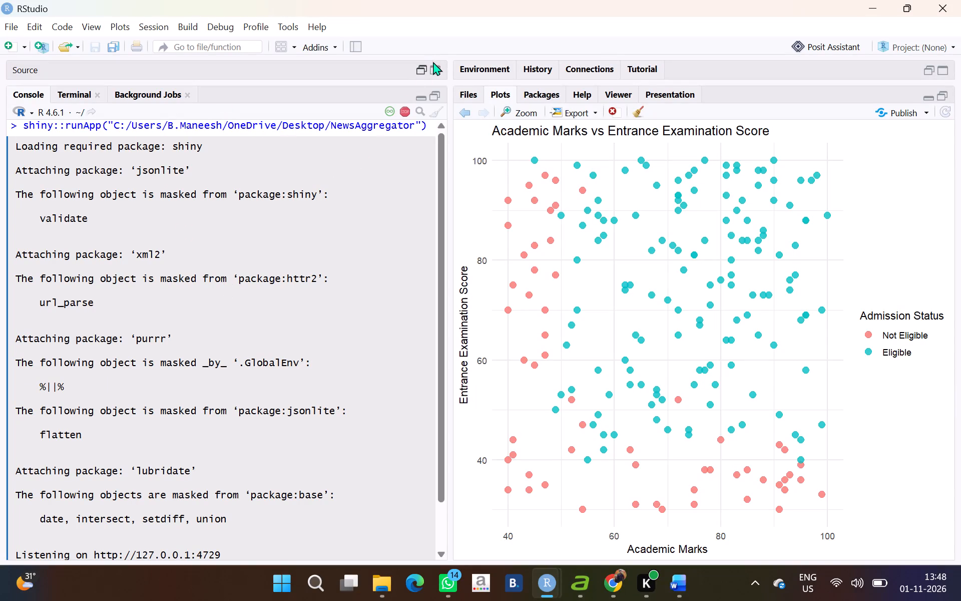
Return RStudio to its split layout with App.R above the console, and look over the console output of the running app.
left_click(435, 99)
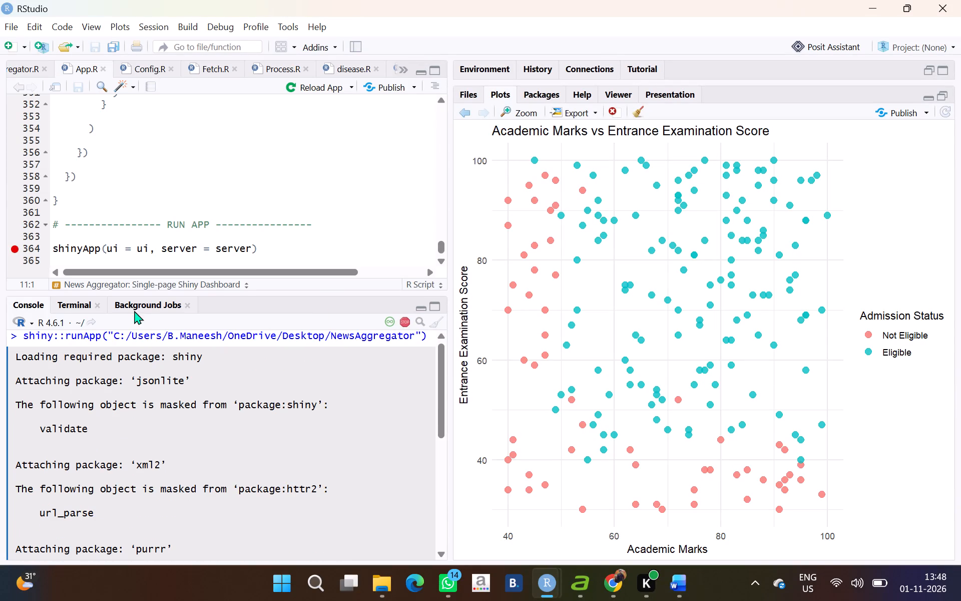
scroll(198, 225, "down", 7)
left_click(26, 305)
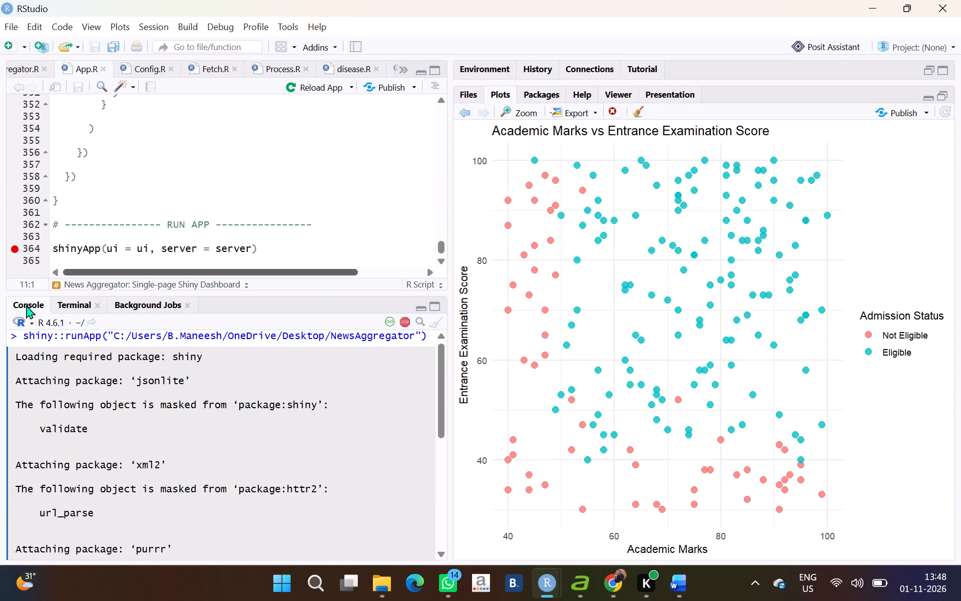
left_click_drag(26, 305, 67, 309)
left_click(67, 309)
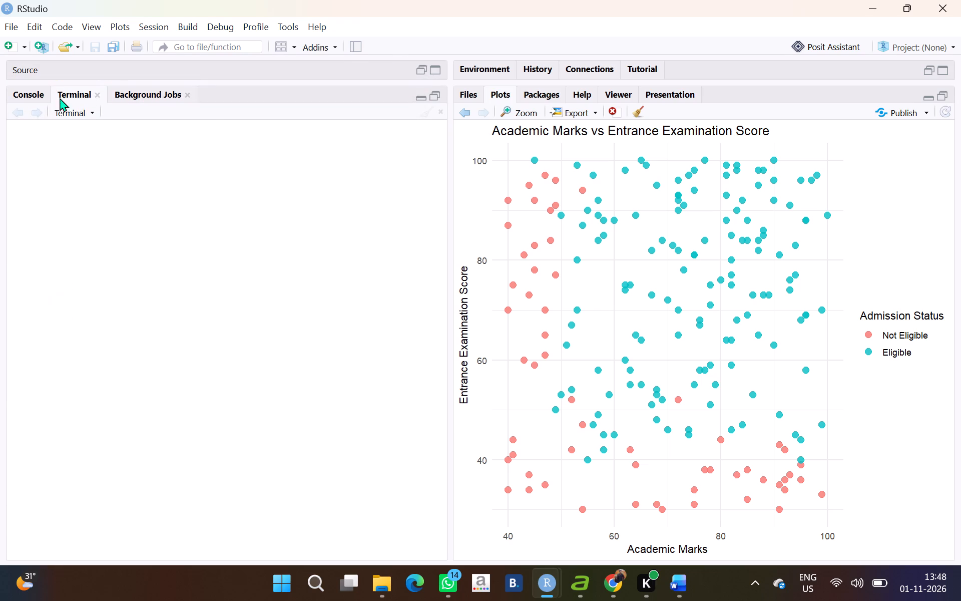
left_click(27, 94)
scroll(116, 254, "up", 5)
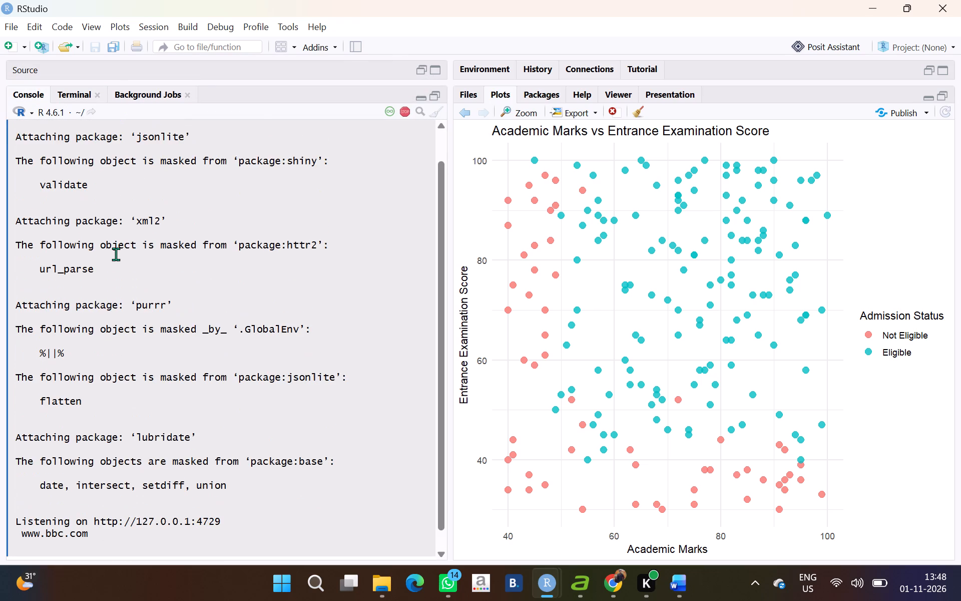
scroll(116, 254, "up", 4)
left_click(435, 98)
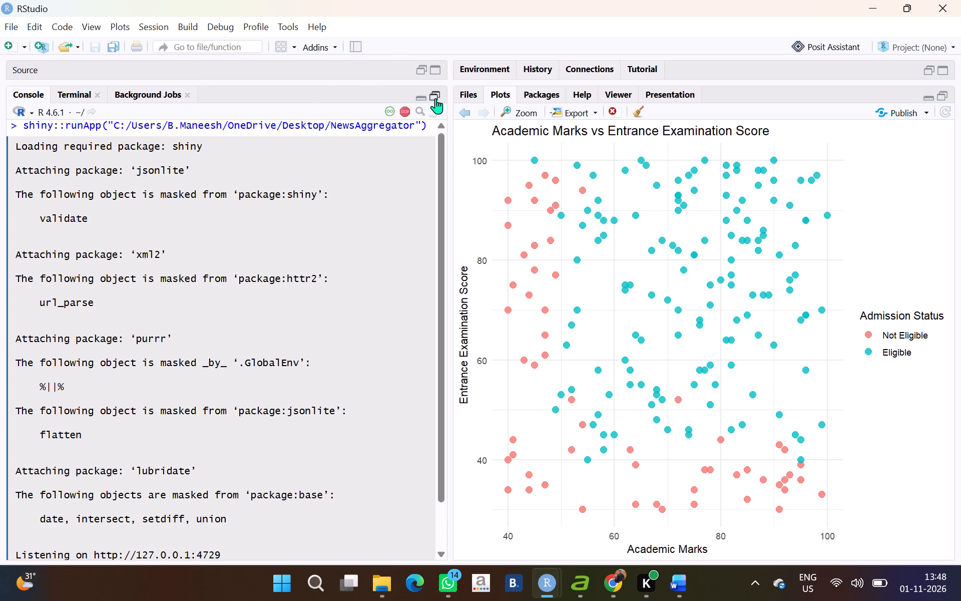
scroll(277, 378, "down", 1)
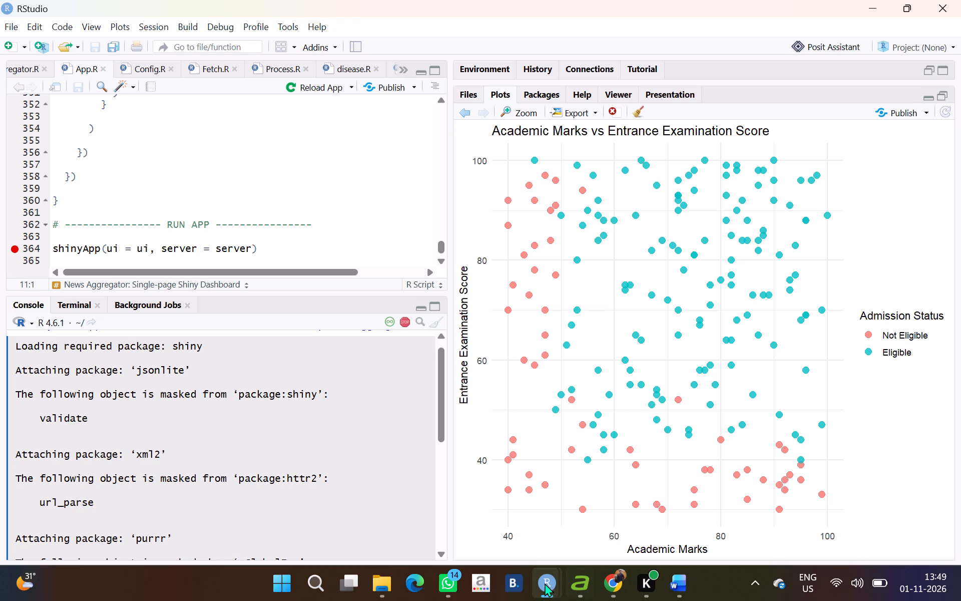
Bring the running NewsDesk Shiny window to the front and capture a screenshot of the whole window.
left_click(617, 496)
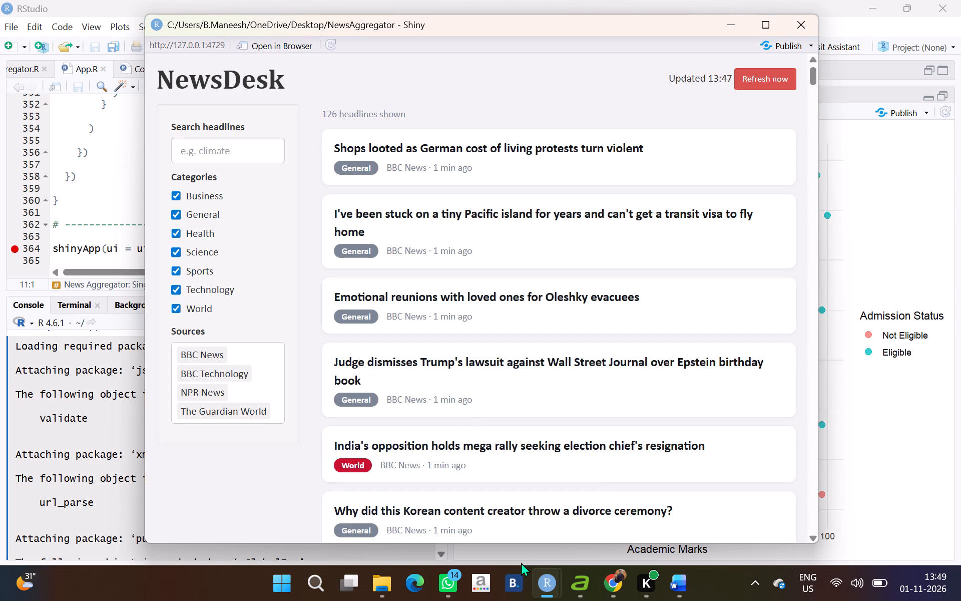
key("Print")
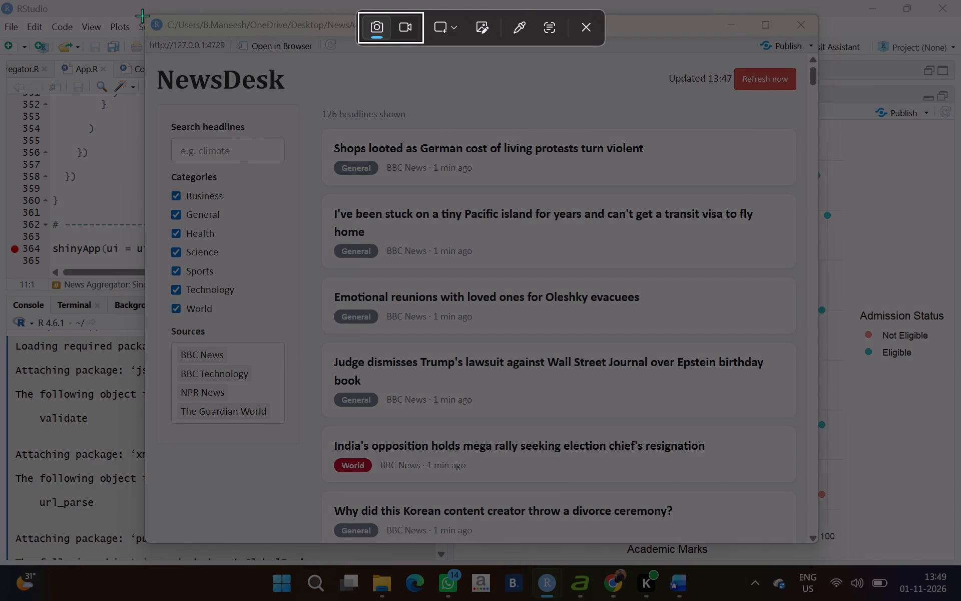
left_click_drag(142, 16, 430, 326)
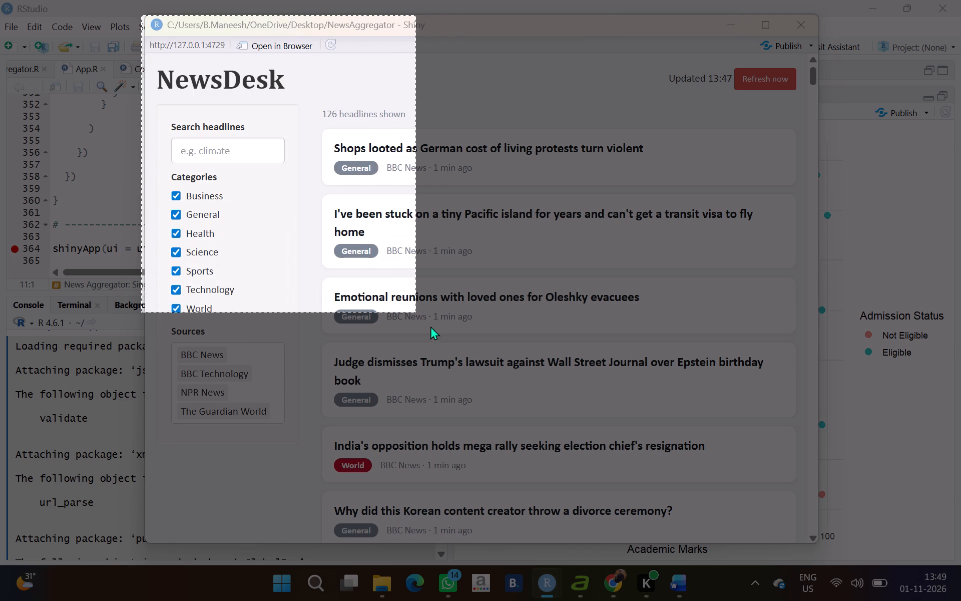
left_click_drag(430, 326, 636, 474)
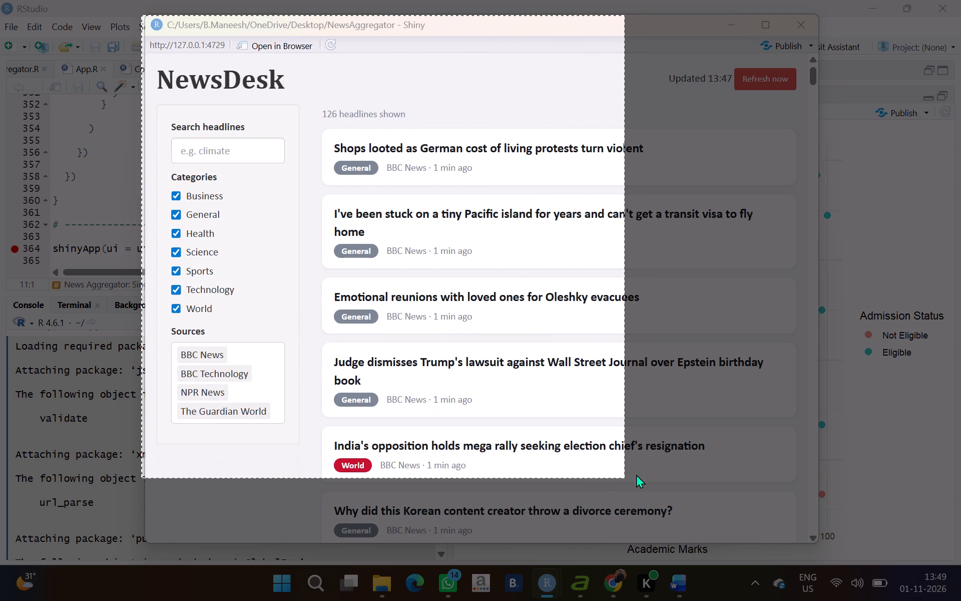
left_click_drag(636, 474, 846, 569)
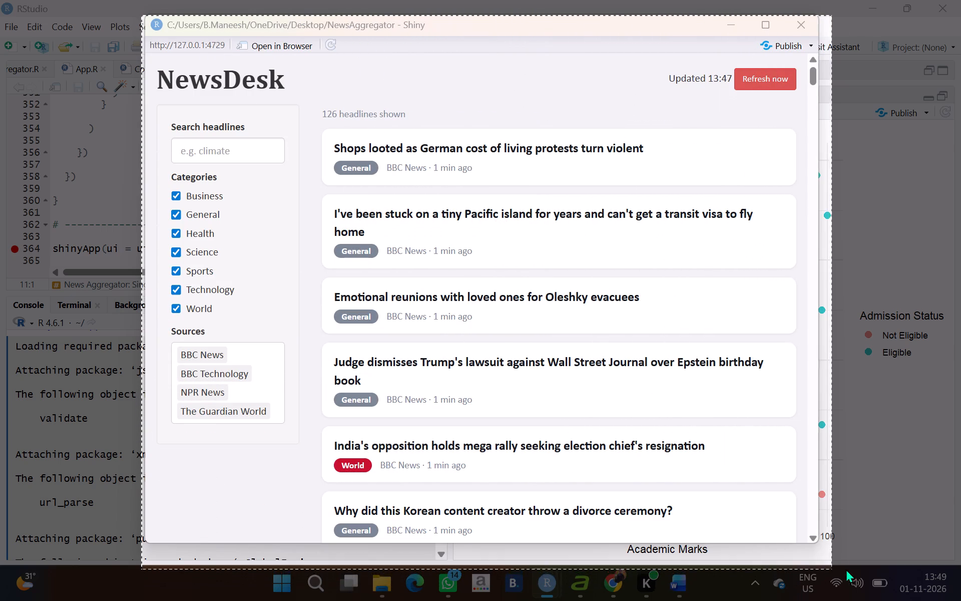
left_click_drag(846, 569, 827, 547)
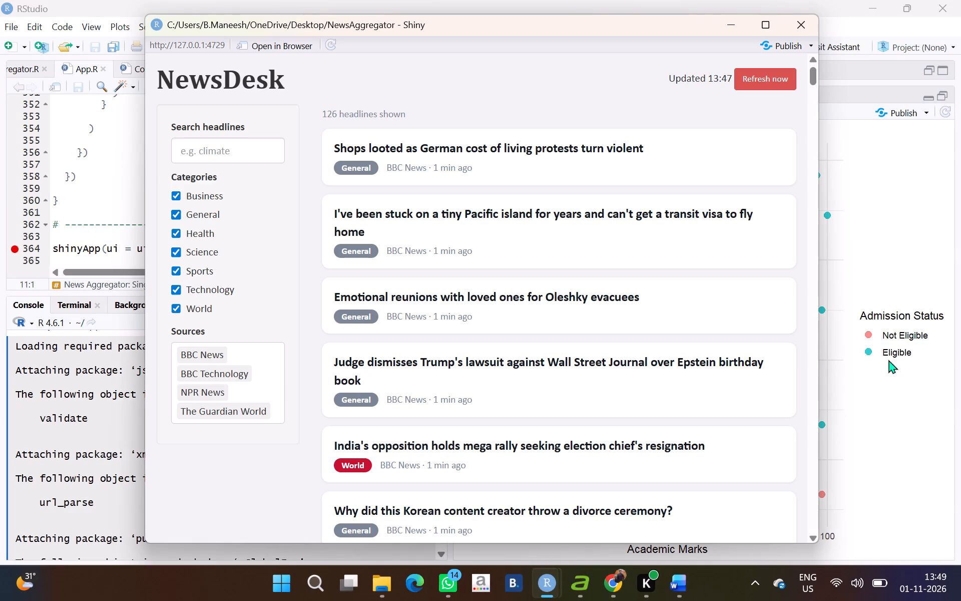
left_click(786, 388)
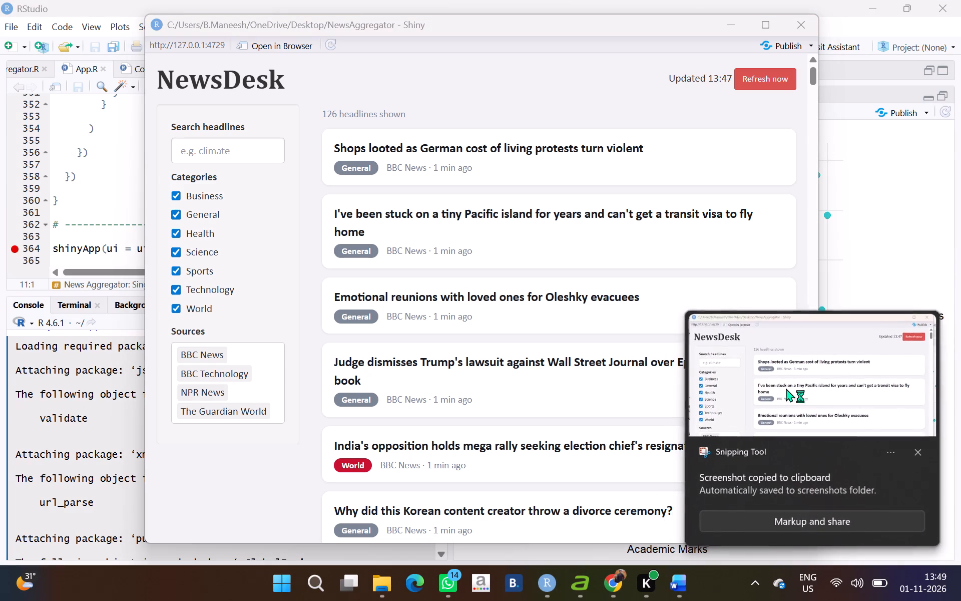
left_click(858, 213)
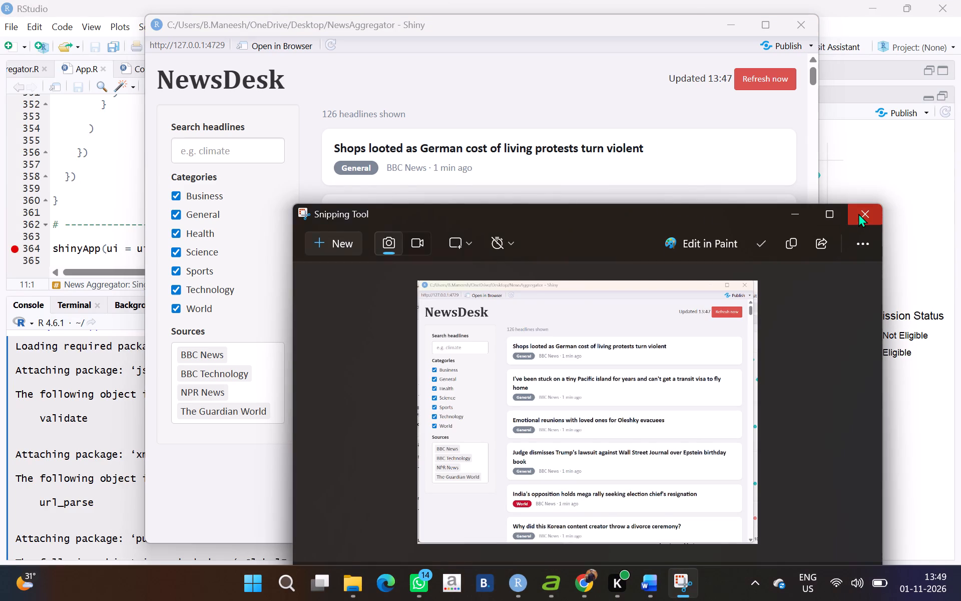
Switch to the ds-crop_yield document in Word and shrink the console screenshot under "6.Output", keeping its proportions.
left_click(651, 508)
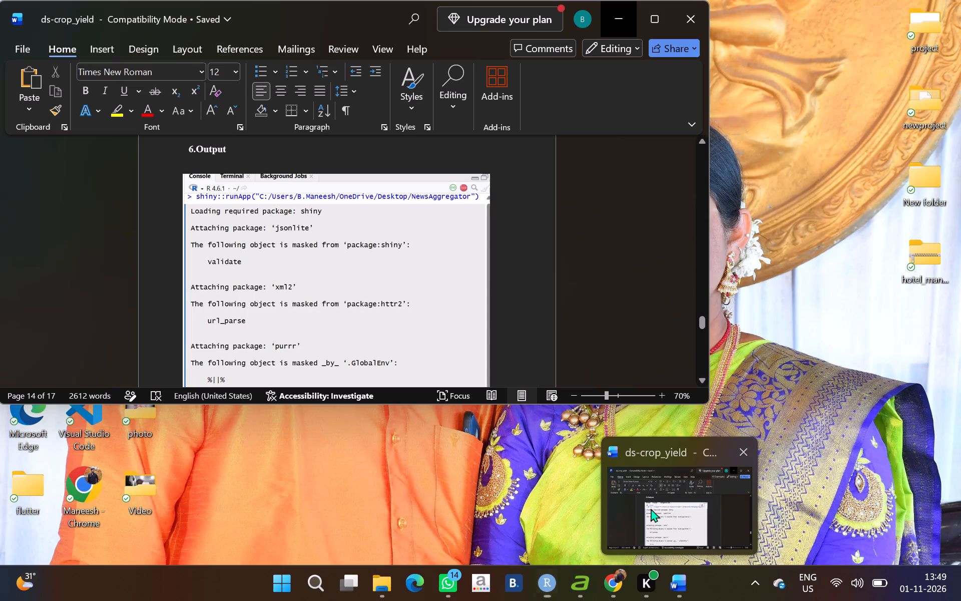
scroll(444, 363, "down", 2)
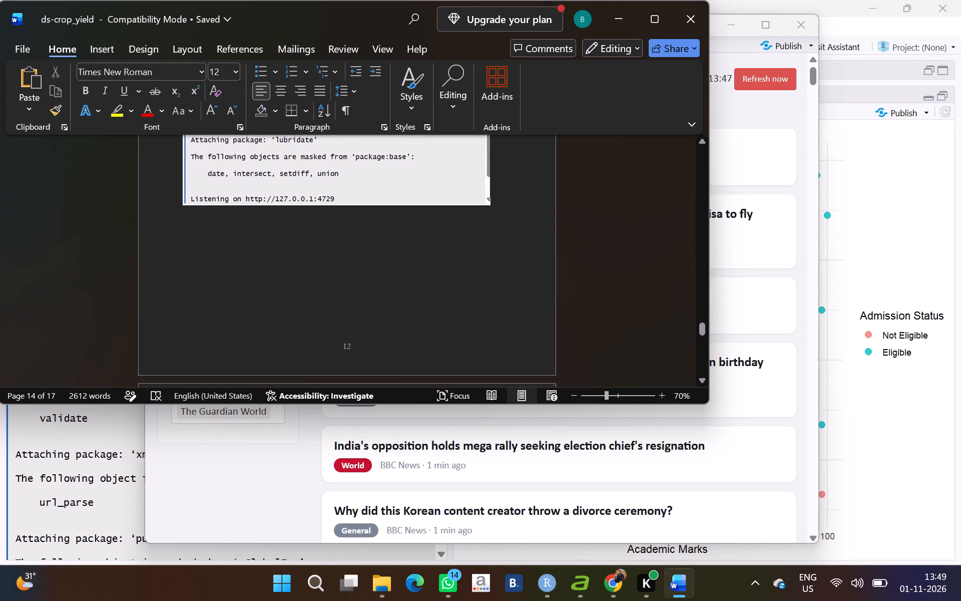
left_click(420, 310)
scroll(403, 221, "up", 1)
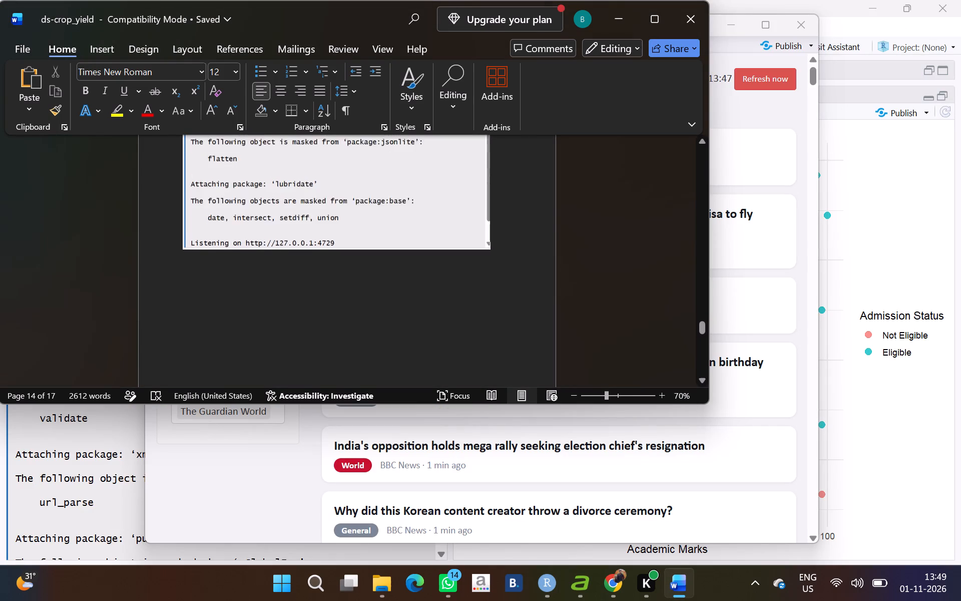
left_click(365, 223)
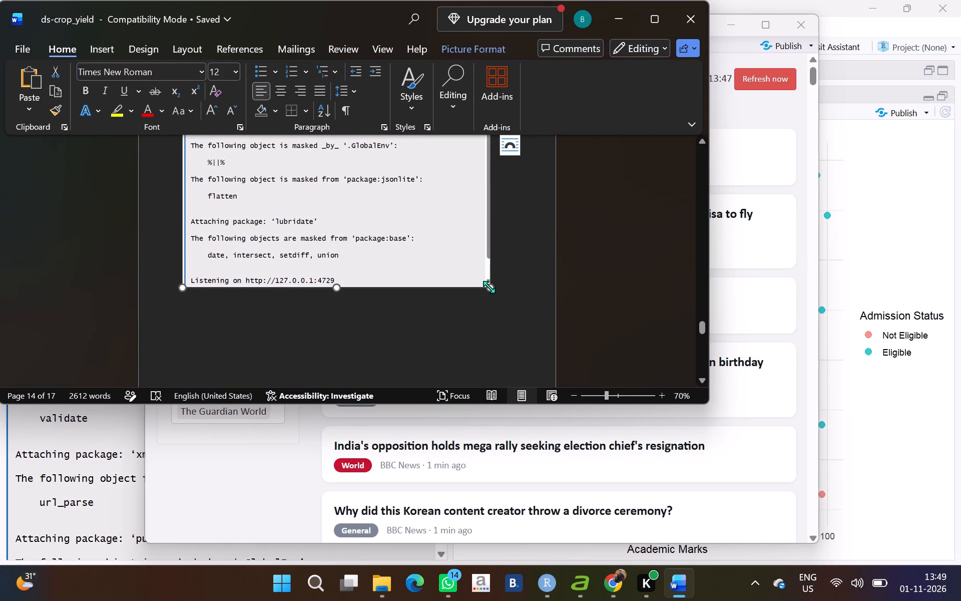
left_click_drag(489, 286, 453, 204)
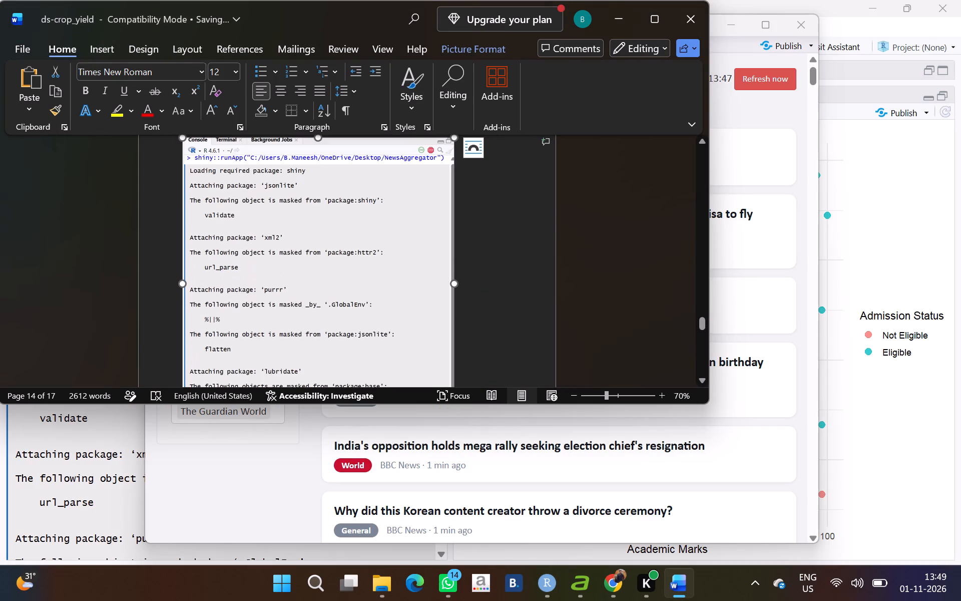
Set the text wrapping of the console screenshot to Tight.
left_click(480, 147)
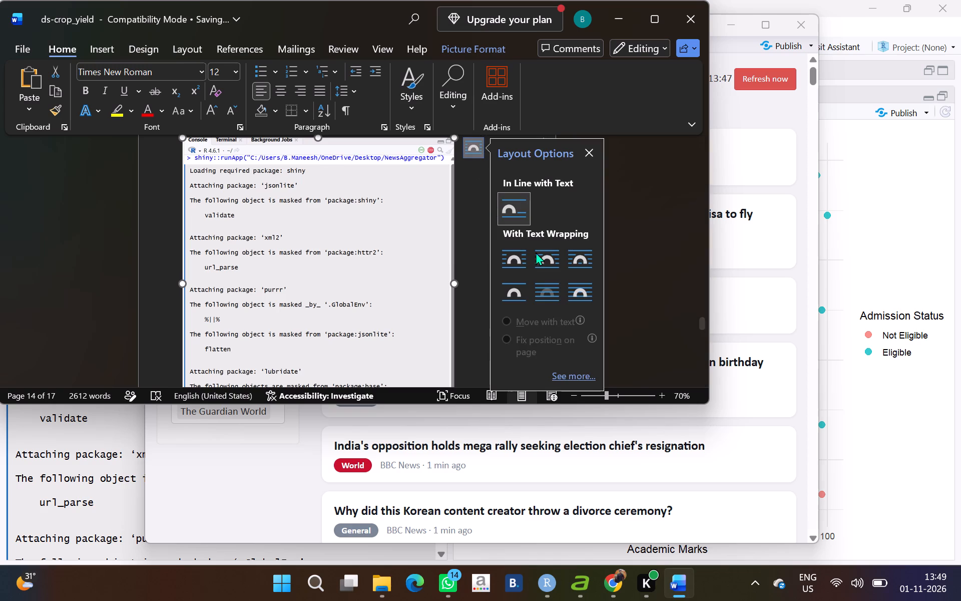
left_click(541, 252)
Shrink the console screenshot further from its lower corner, to about half the page width.
scroll(355, 242, "up", 1)
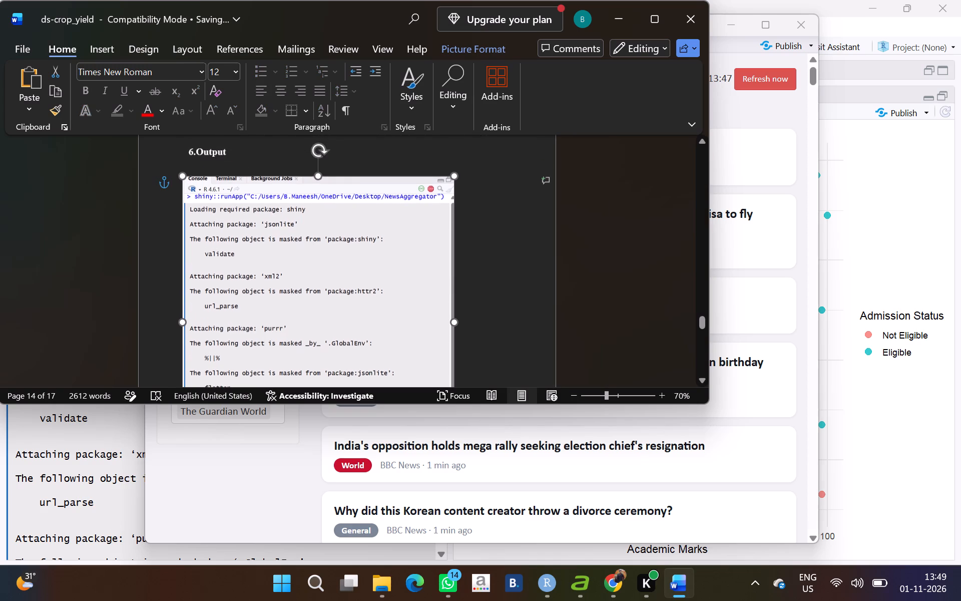
scroll(399, 213, "down", 2)
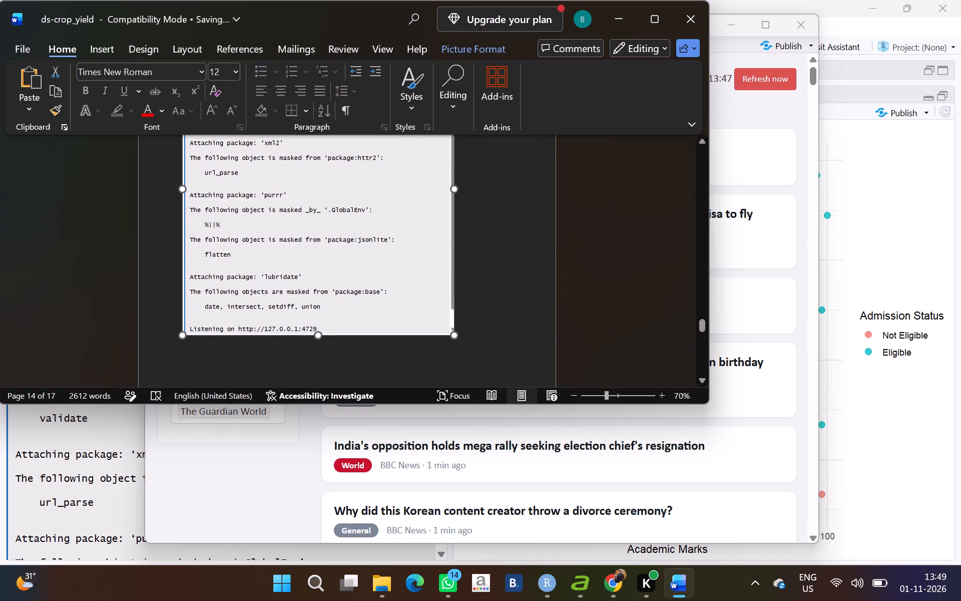
left_click(453, 334)
left_click_drag(453, 334, 449, 304)
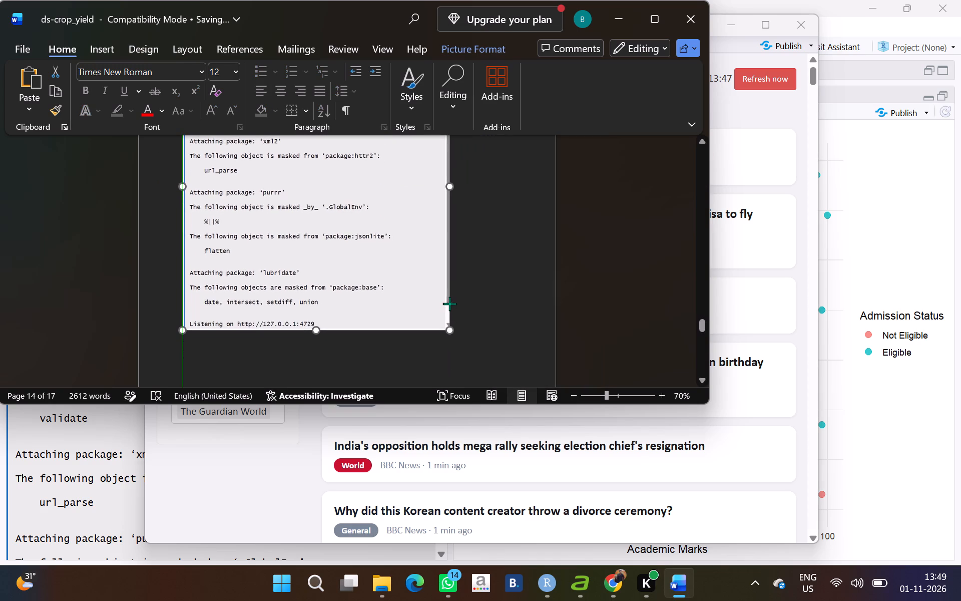
left_click_drag(449, 304, 409, 209)
Set the text wrapping of the console screenshot to Through and deselect the picture.
left_click(345, 229)
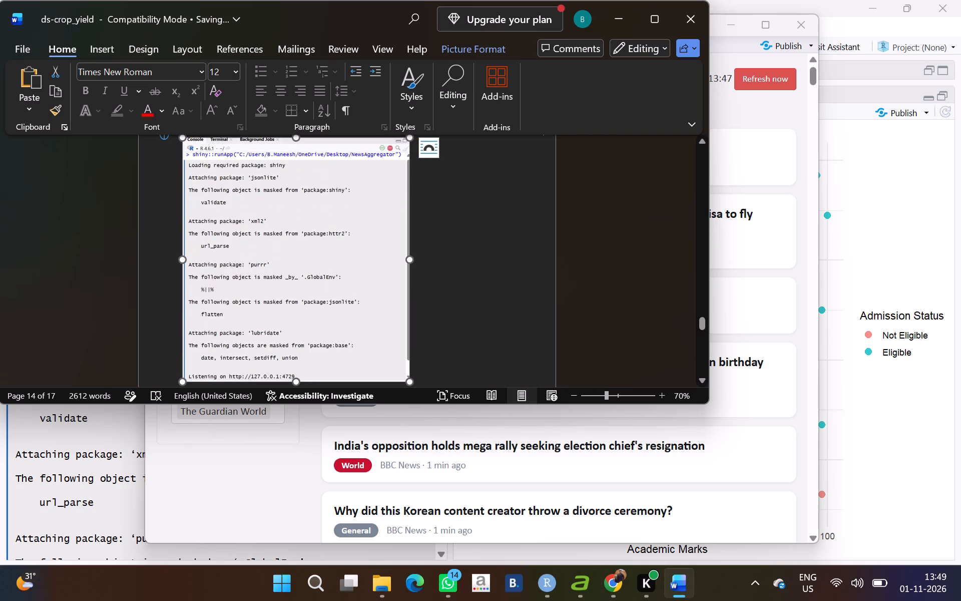
left_click(426, 146)
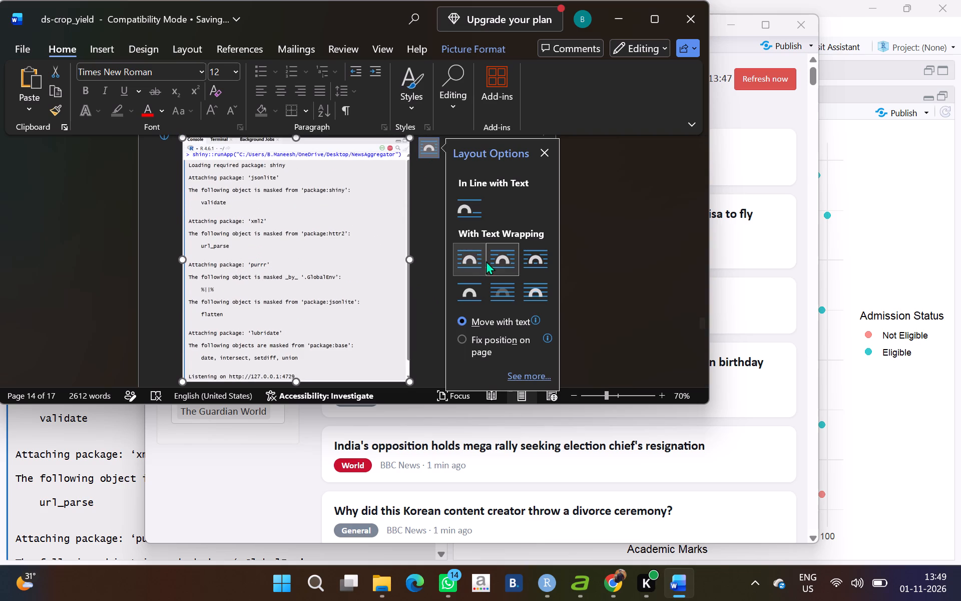
left_click(532, 259)
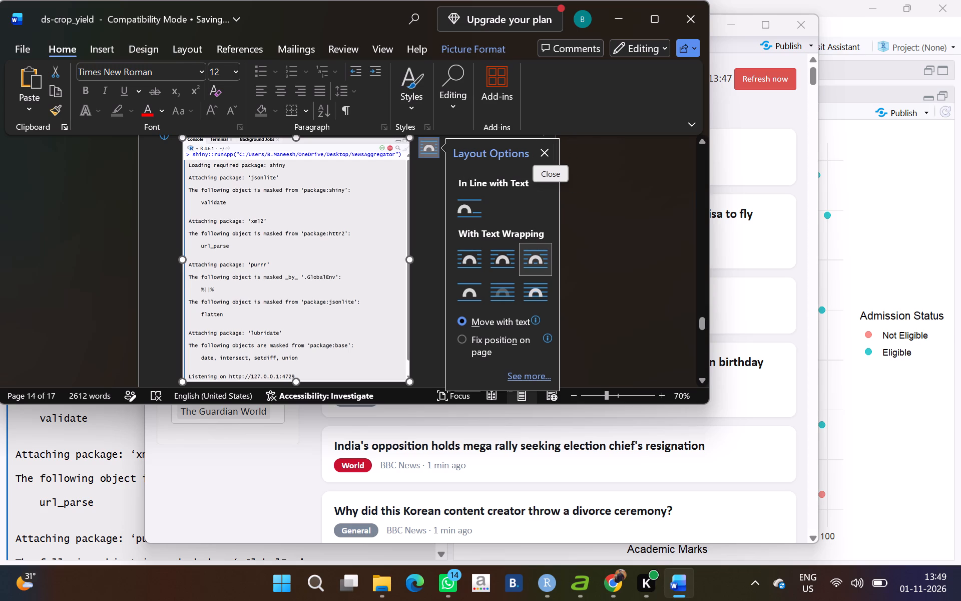
left_click(537, 137)
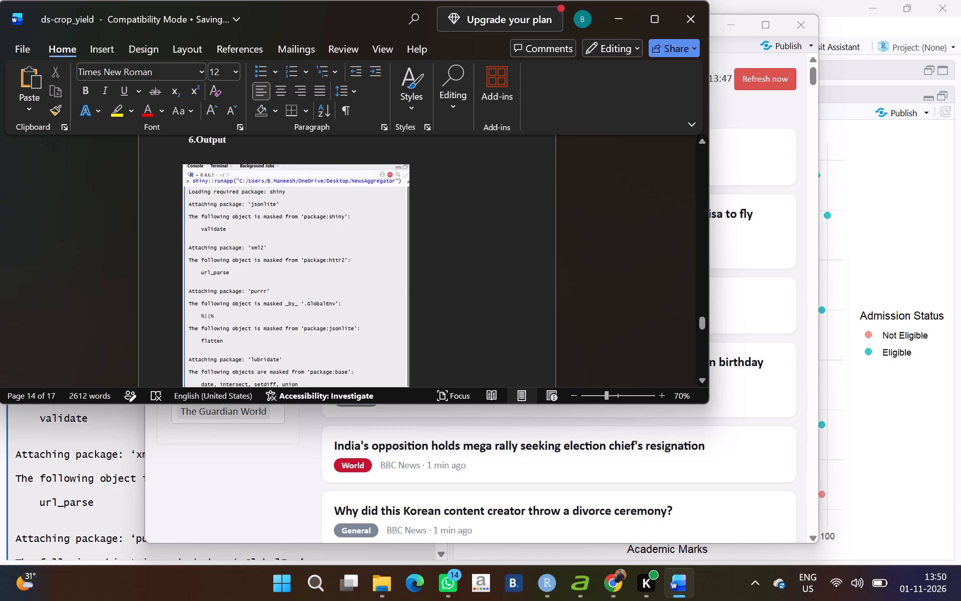
Move the console screenshot to the horizontal centre of the page, just below the "6.Output" heading.
left_click_drag(327, 231, 376, 222)
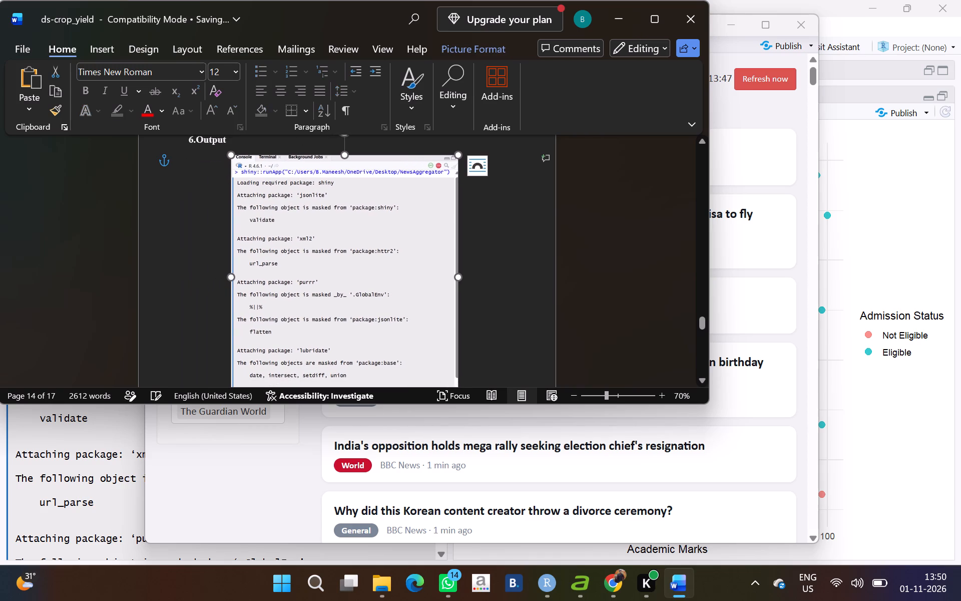
Examine the pages around the "6.Output" section, from the end of the code to Final Interpretation.
scroll(376, 222, "down", 1)
scroll(376, 222, "up", 1, "ctrl")
scroll(376, 222, "down", 1, "ctrl")
scroll(376, 222, "down", 2)
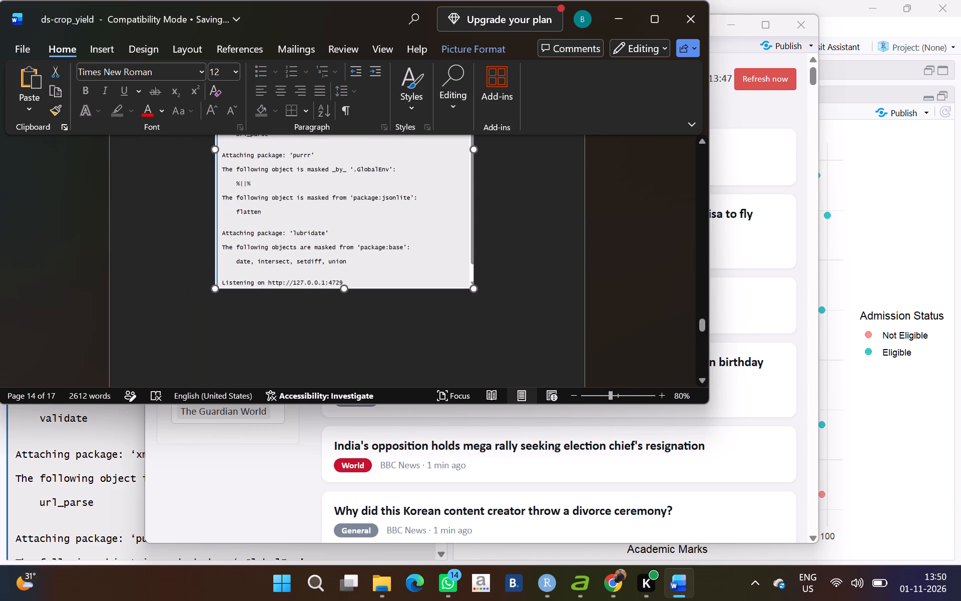
scroll(376, 222, "down", 2)
scroll(367, 236, "up", 2)
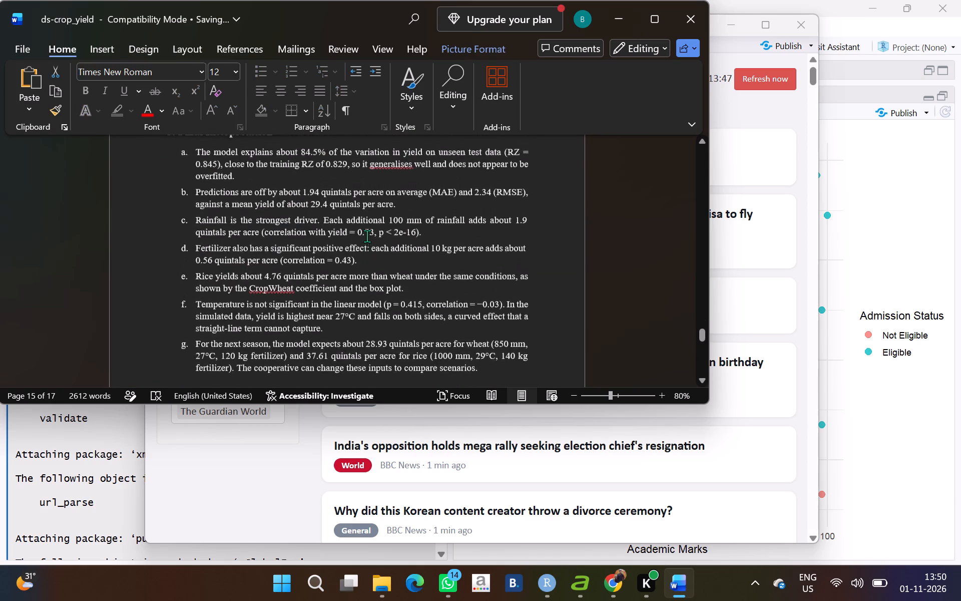
scroll(367, 236, "up", 4)
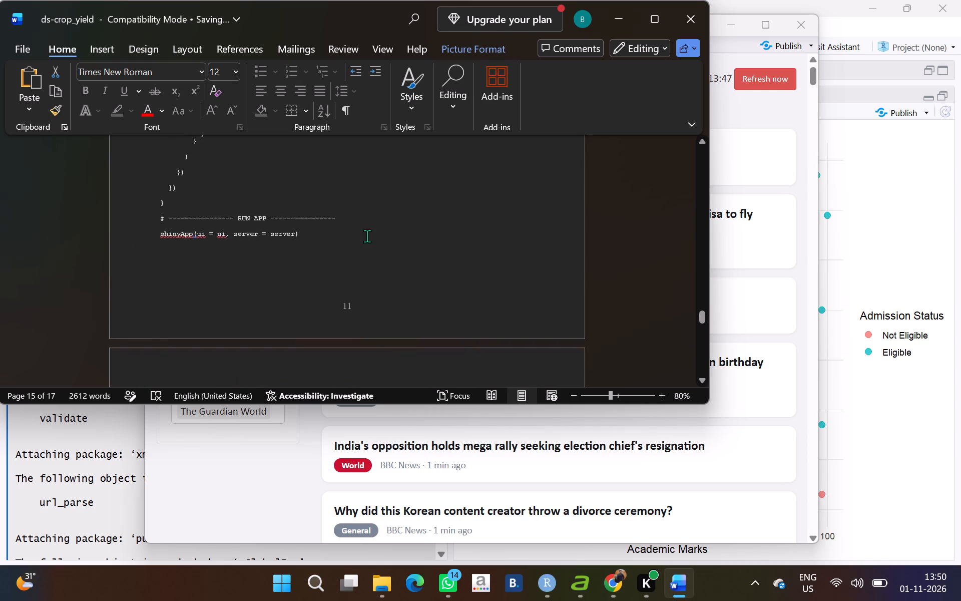
scroll(367, 236, "down", 2)
scroll(367, 236, "up", 11)
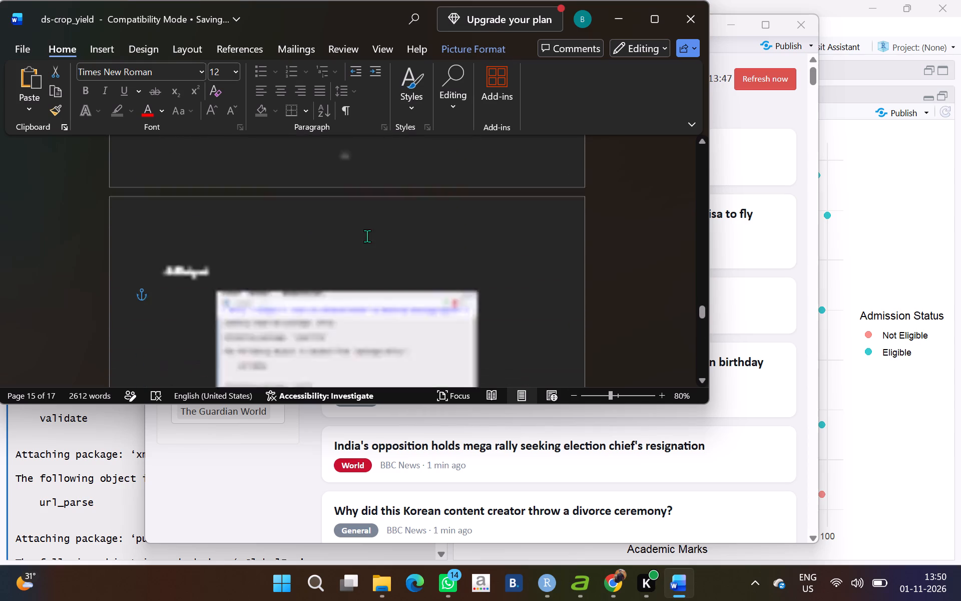
Examine the report's cover page and the entries in its Table of Contents.
scroll(367, 236, "up", 9)
scroll(367, 236, "down", 1)
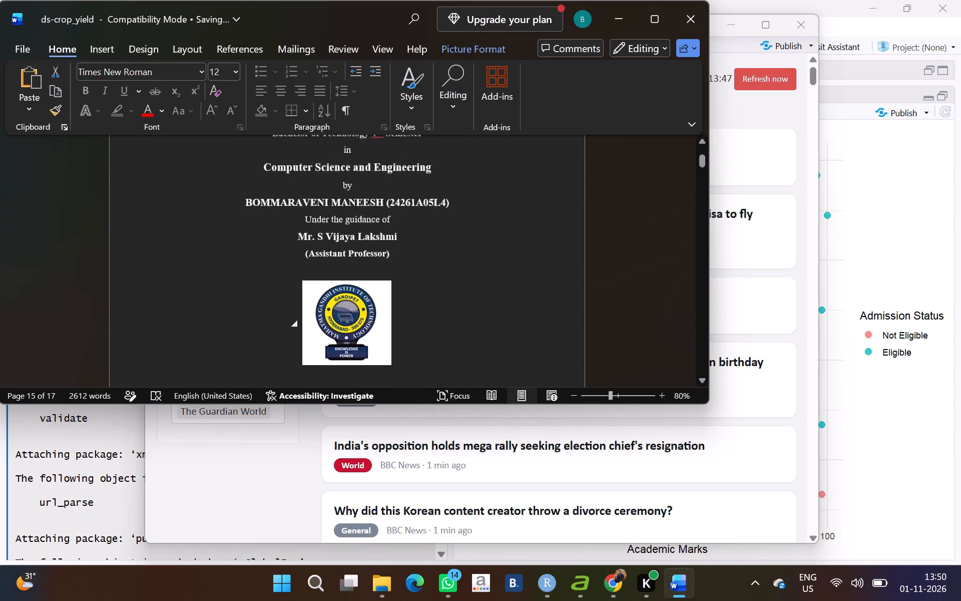
scroll(367, 236, "down", 4)
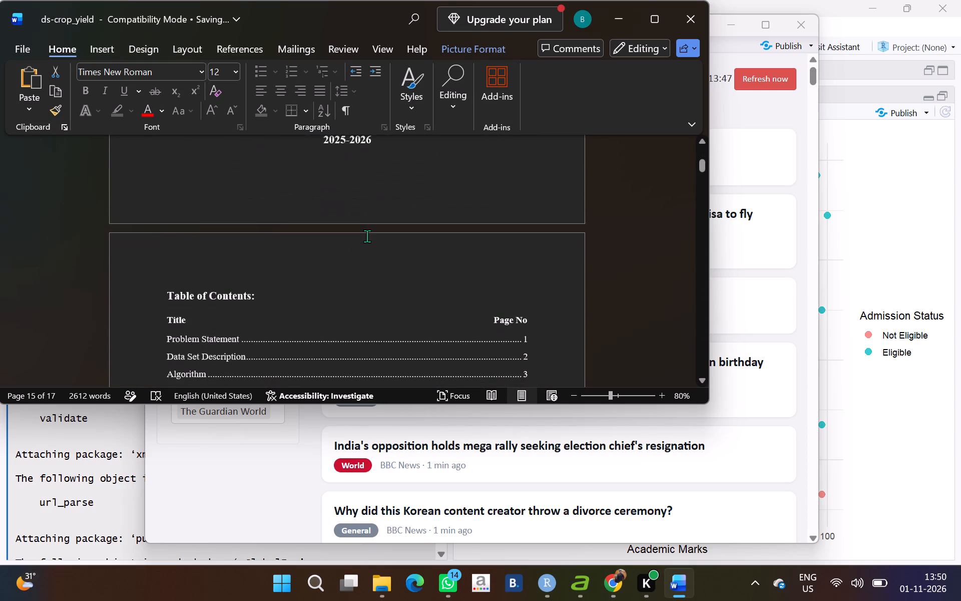
scroll(367, 236, "down", 1)
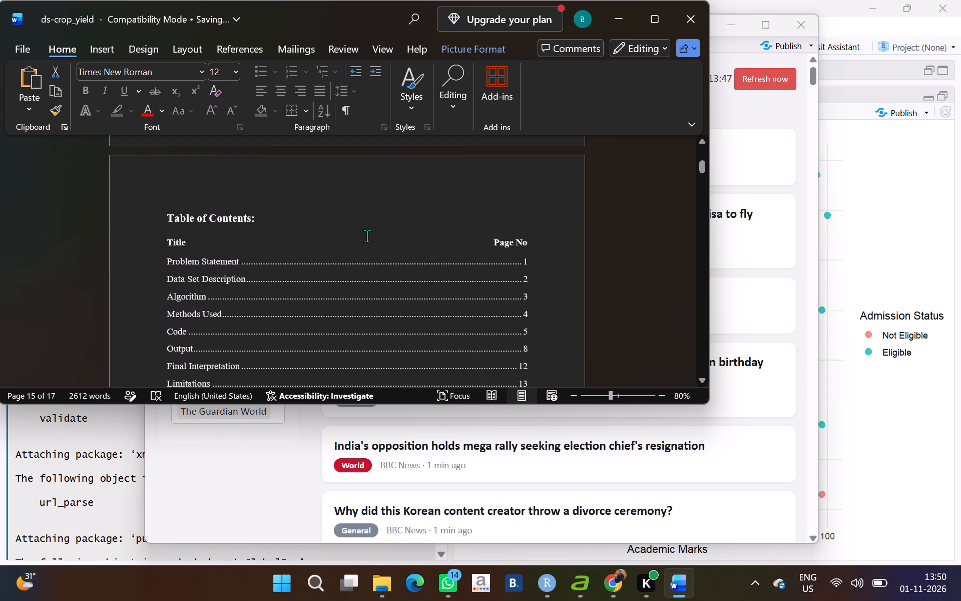
scroll(367, 236, "down", 2)
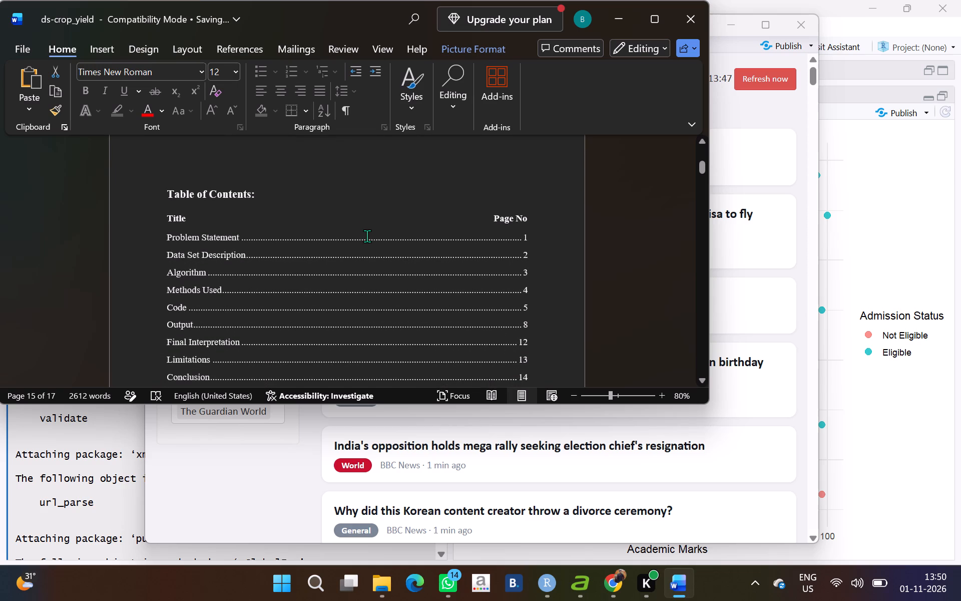
scroll(367, 236, "down", 1)
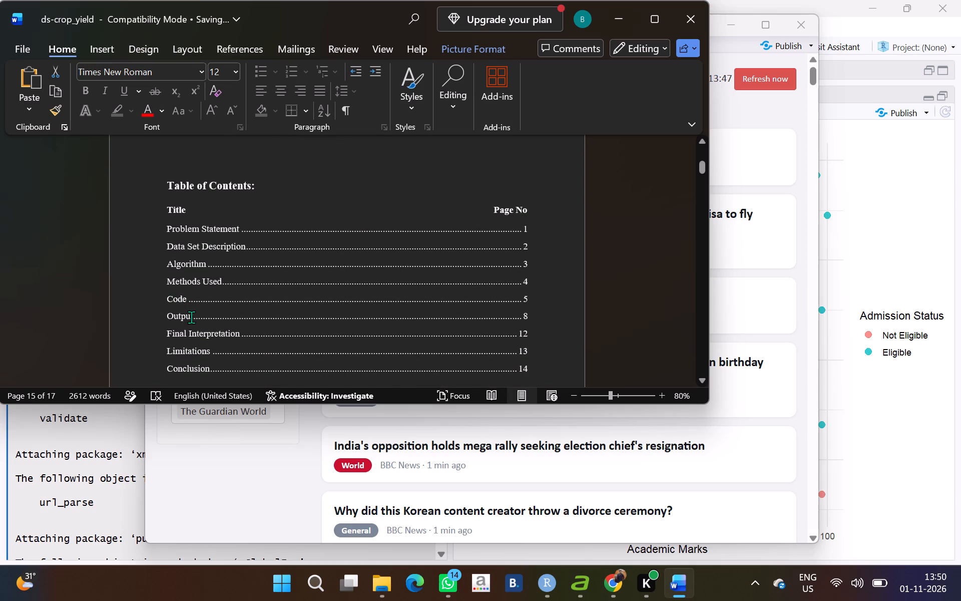
Examine the closing sections of the report, from Conclusion back through Limitations and Final Interpretation to the output page.
scroll(191, 317, "down", 17)
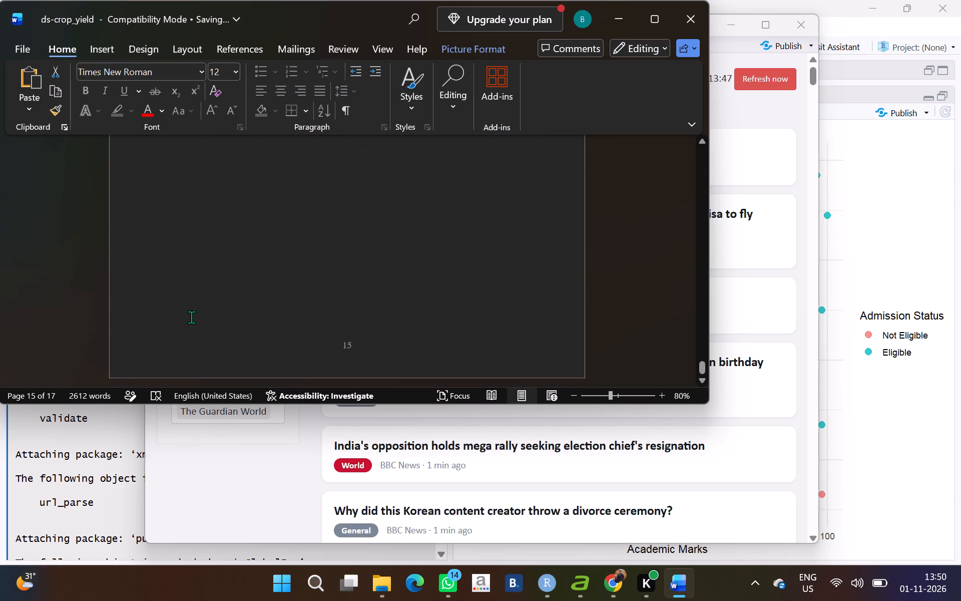
scroll(191, 317, "down", 1)
scroll(191, 317, "up", 2)
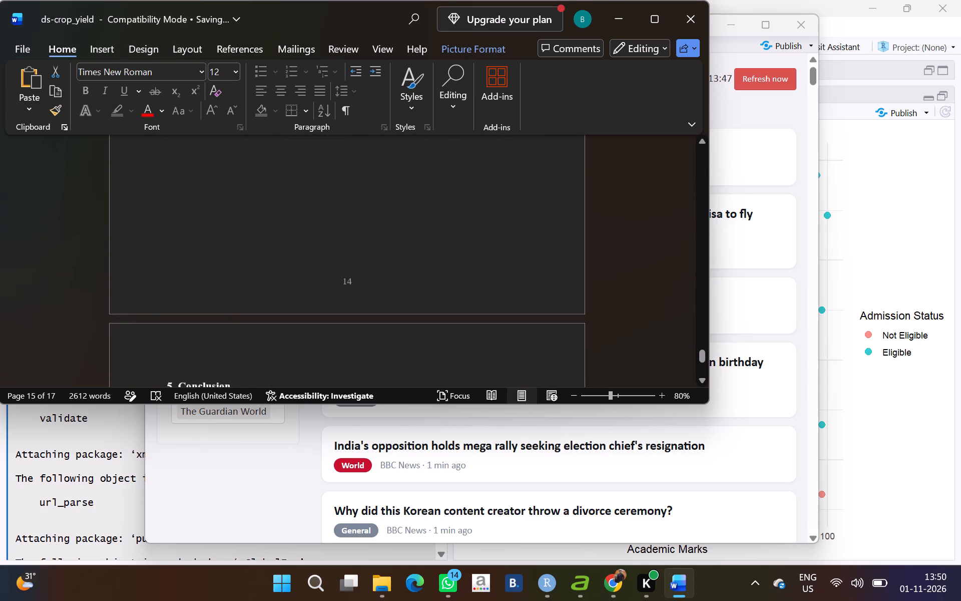
scroll(191, 317, "up", 2)
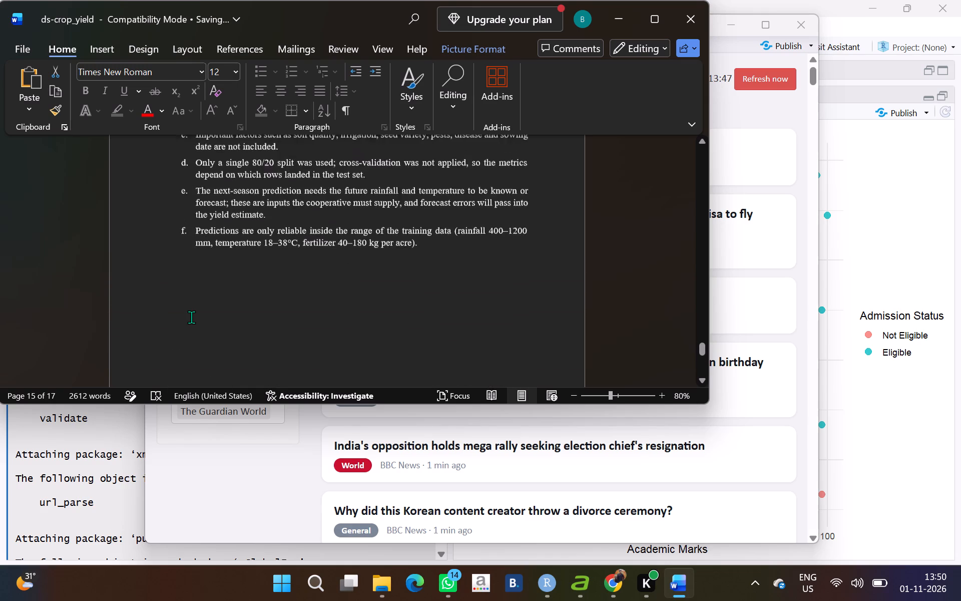
scroll(191, 317, "up", 3)
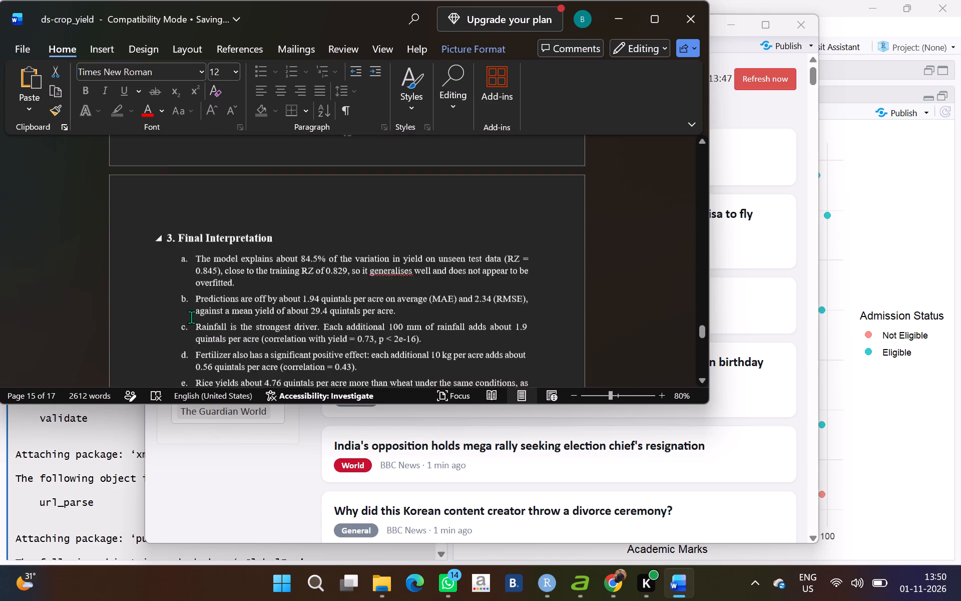
scroll(191, 317, "up", 8)
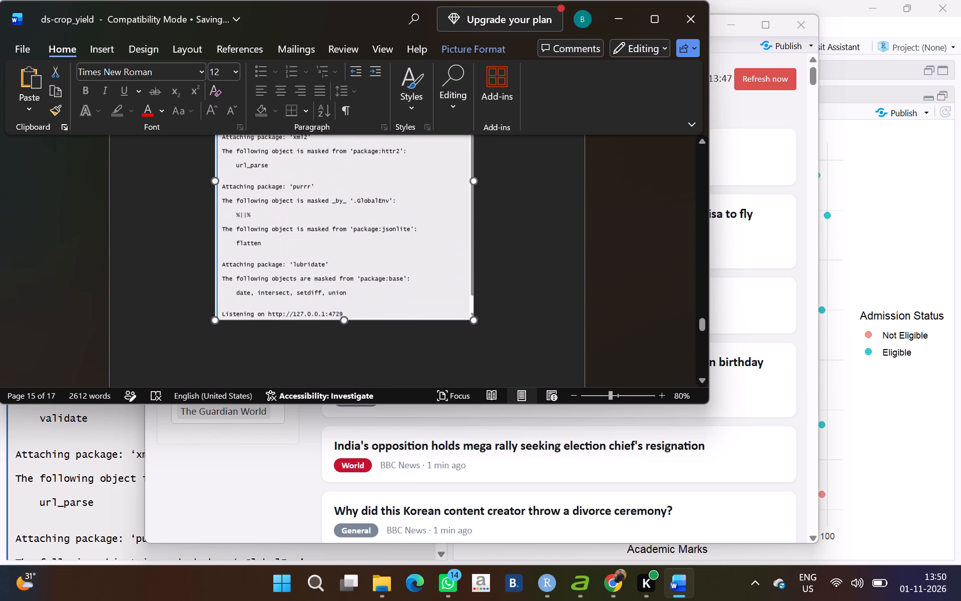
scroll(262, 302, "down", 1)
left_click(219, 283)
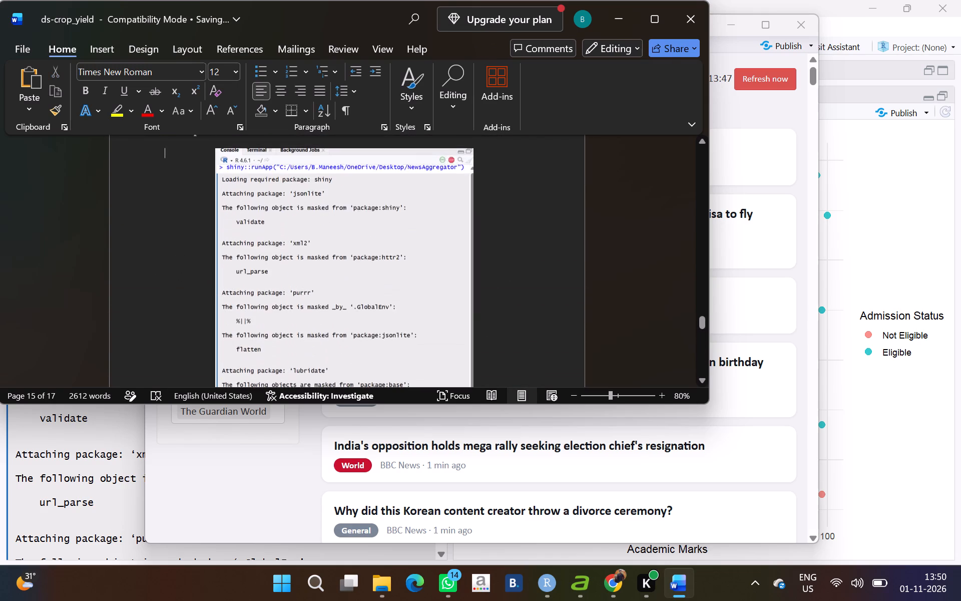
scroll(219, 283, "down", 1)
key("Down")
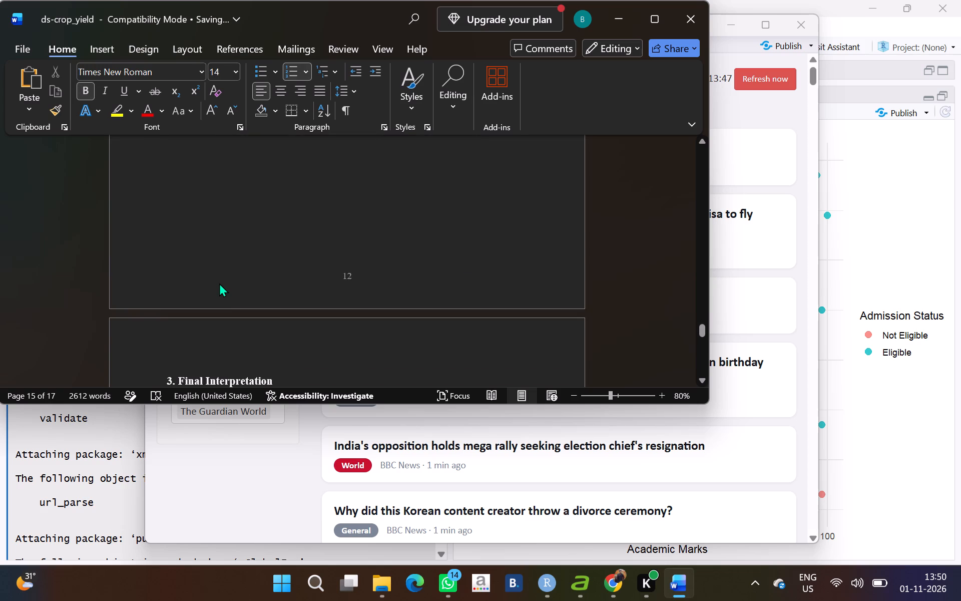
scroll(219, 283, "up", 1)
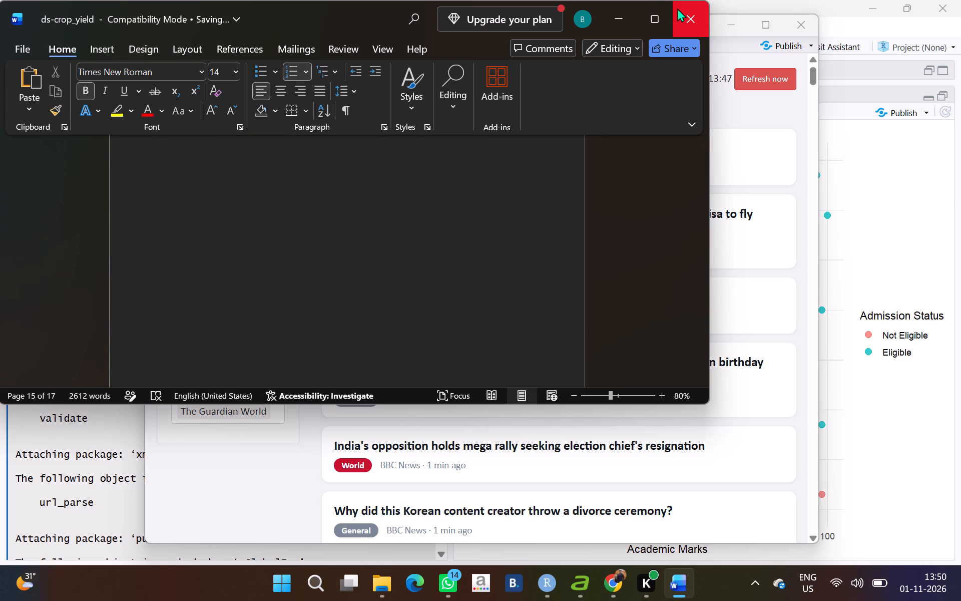
Maximize the report's document window.
left_click(651, 15)
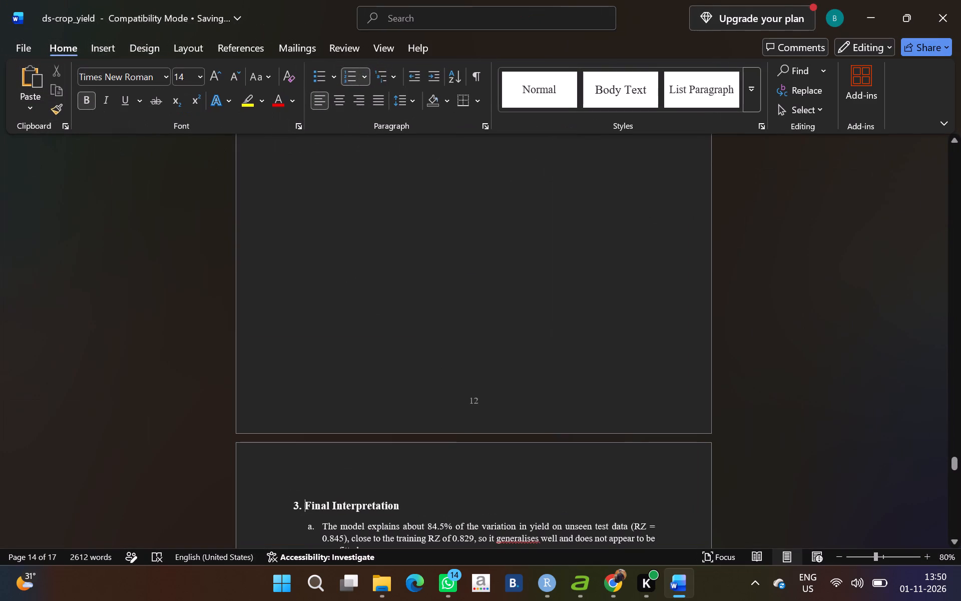
Move the console screenshot slightly up and to the right, close beside the "6.Output" heading, and deselect it.
scroll(448, 305, "up", 2)
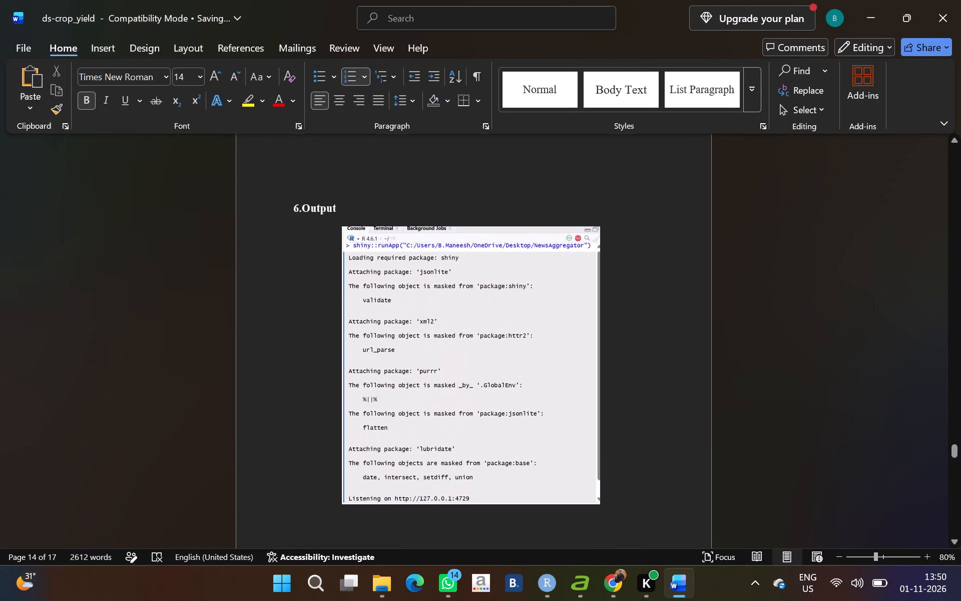
left_click_drag(447, 324, 469, 306)
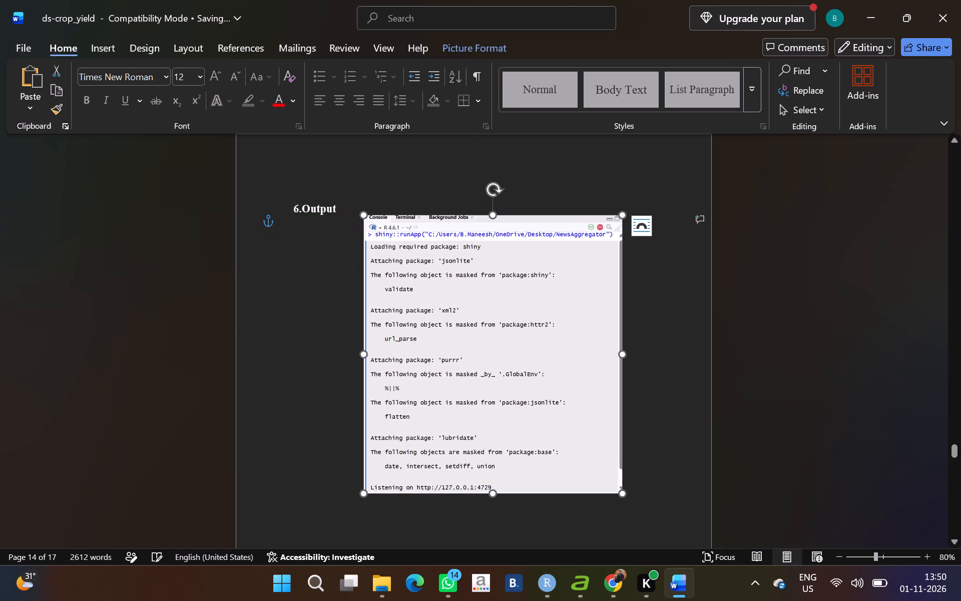
scroll(321, 332, "up", 1)
left_click(319, 330)
scroll(319, 330, "up", 1)
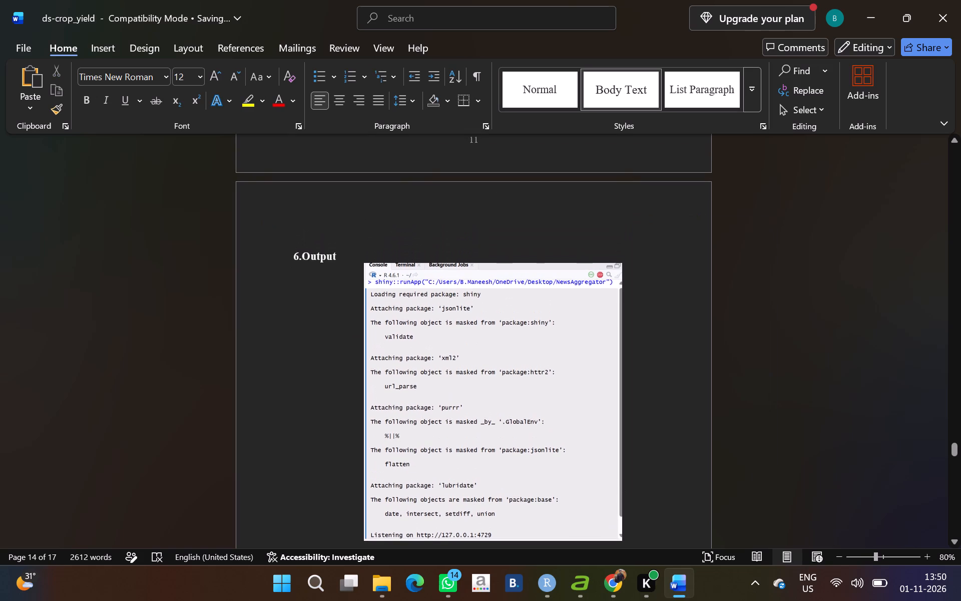
Remove the indent before the "6.Output" heading and undo the extra deletions in the last line of code.
left_click(293, 255)
key("BackSpace")
key("BackSpace")
key("BackSpace")
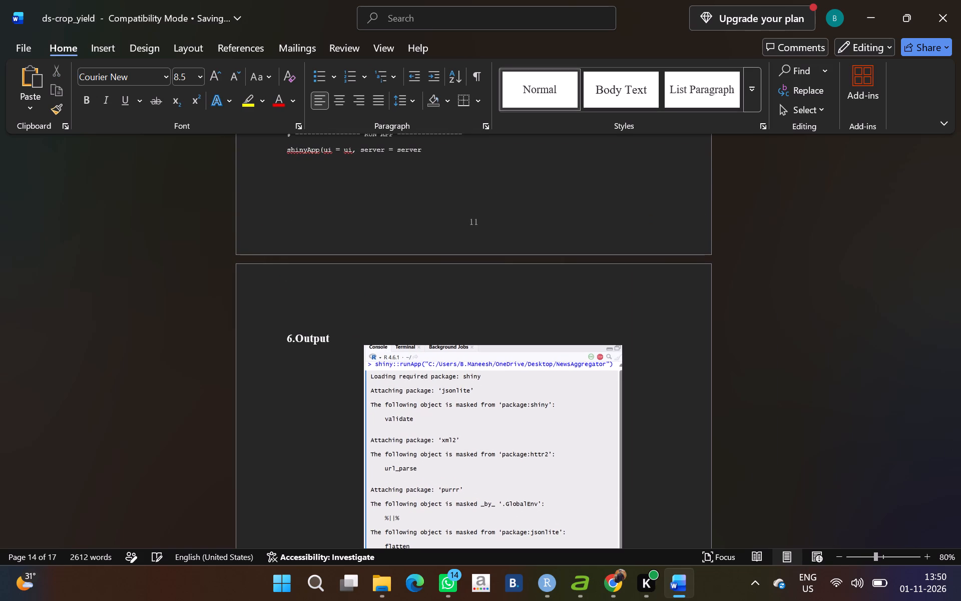
key("BackSpace")
key("BackSpace")
key("ctrl+z")
key("ctrl+z")
key("ctrl+z")
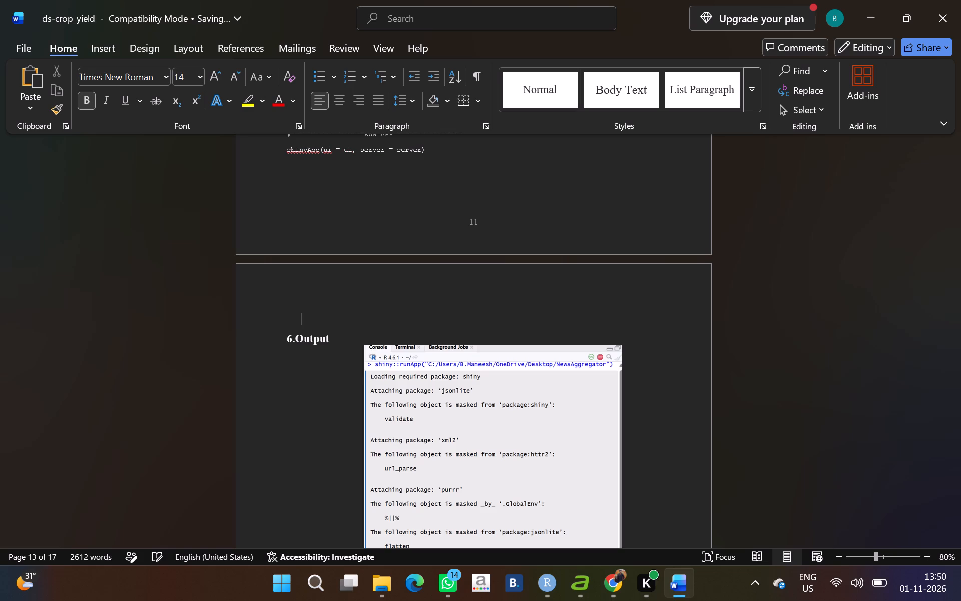
Paste the copied NewsDesk app screenshot on an empty line level with the bottom of the console screenshot in section 6.
scroll(251, 355, "down", 2)
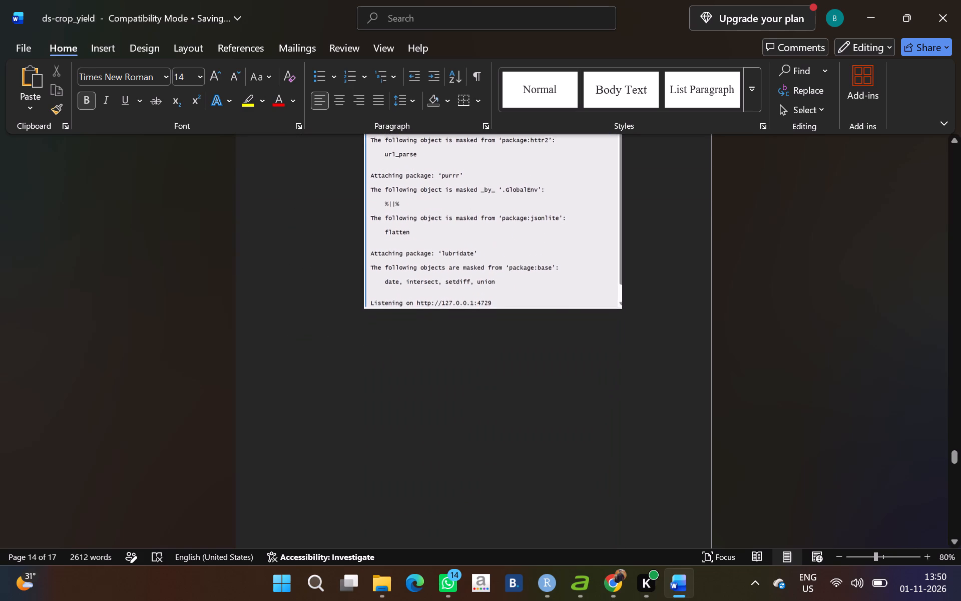
left_click(294, 347)
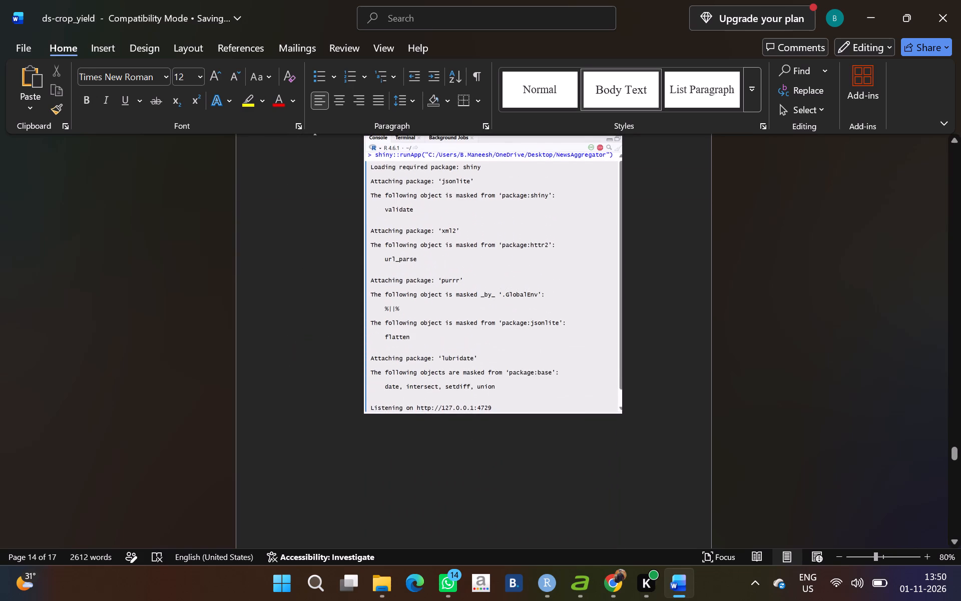
left_click(351, 446)
key("Down")
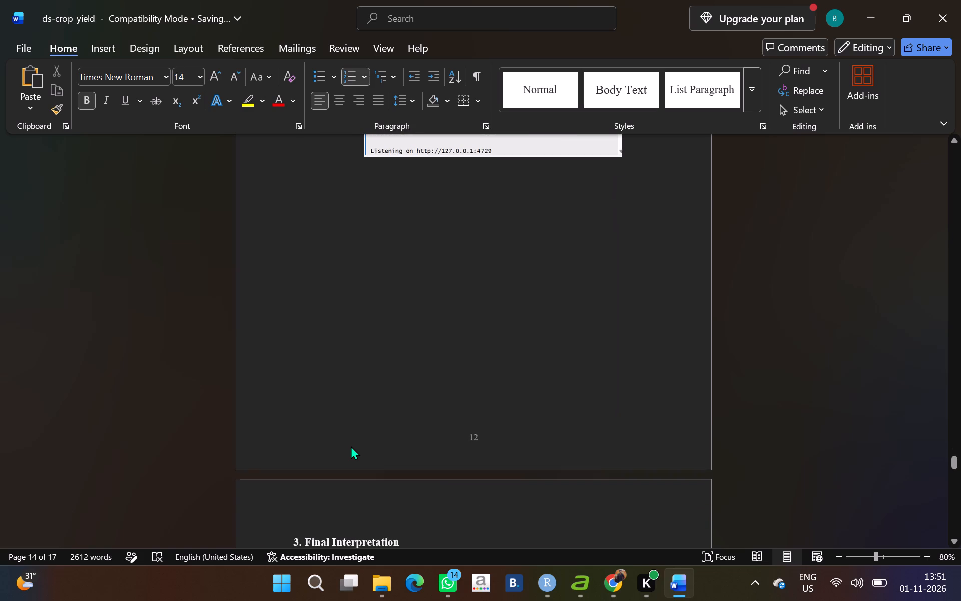
left_click(337, 269)
left_click(639, 411)
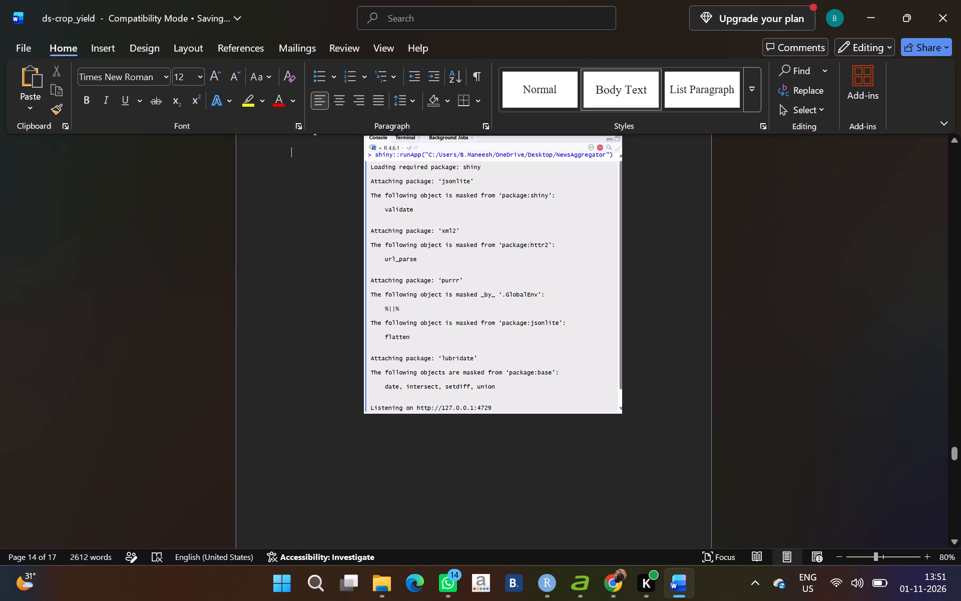
double_click(638, 409)
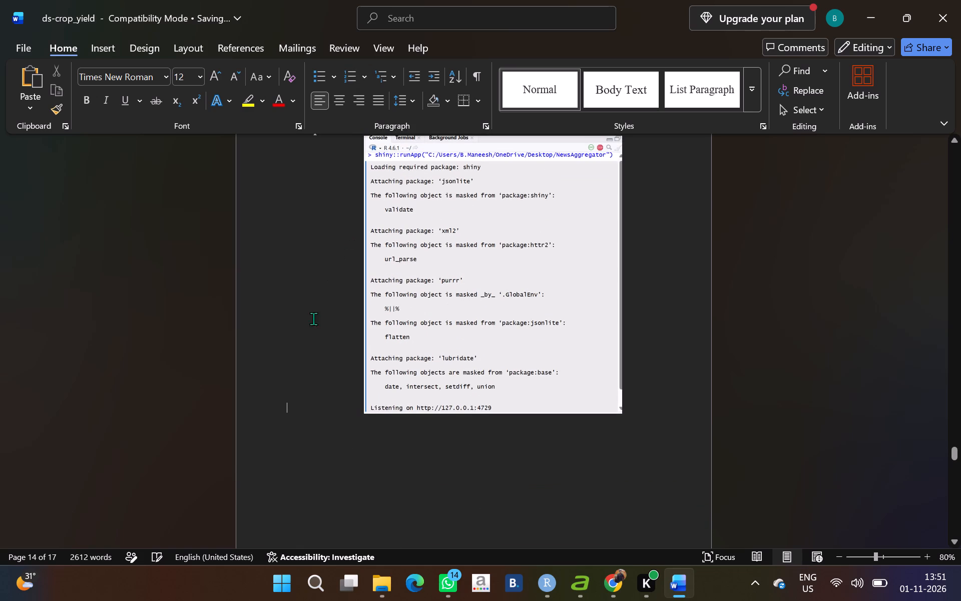
key("ctrl+v")
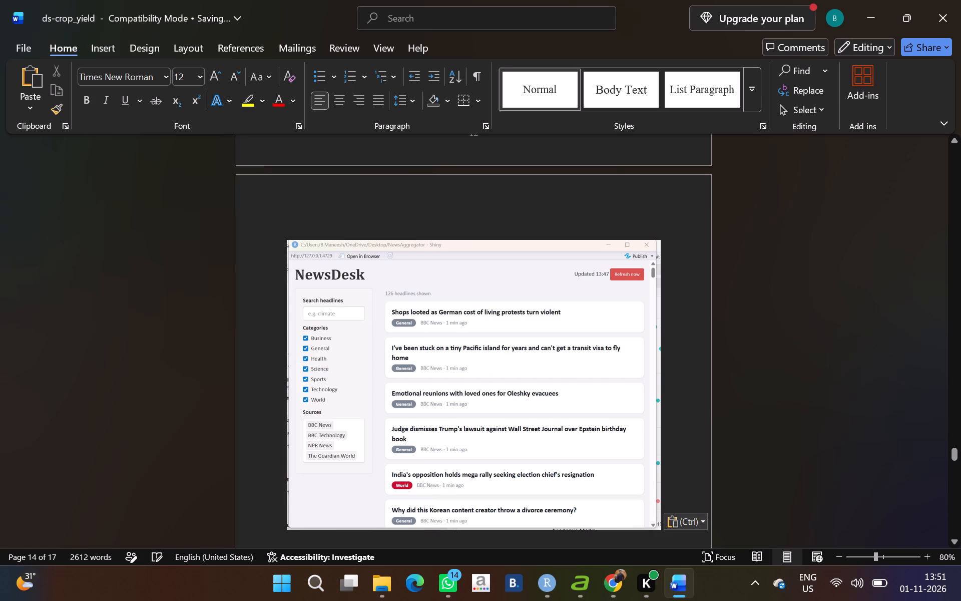
Move the console screenshot slightly down and to the left, leaving more space below the "6.Output" heading.
scroll(343, 355, "up", 3)
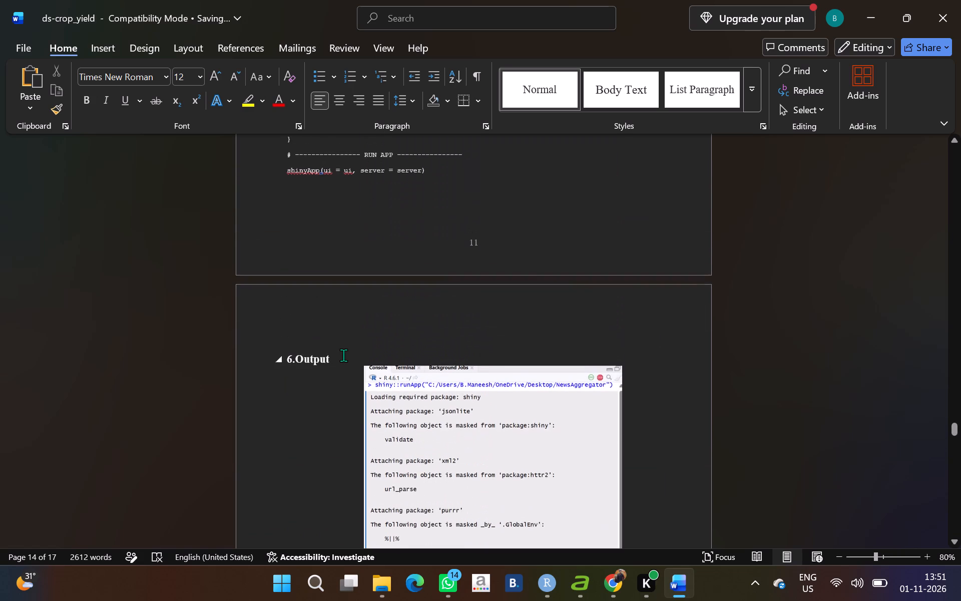
scroll(343, 355, "down", 2)
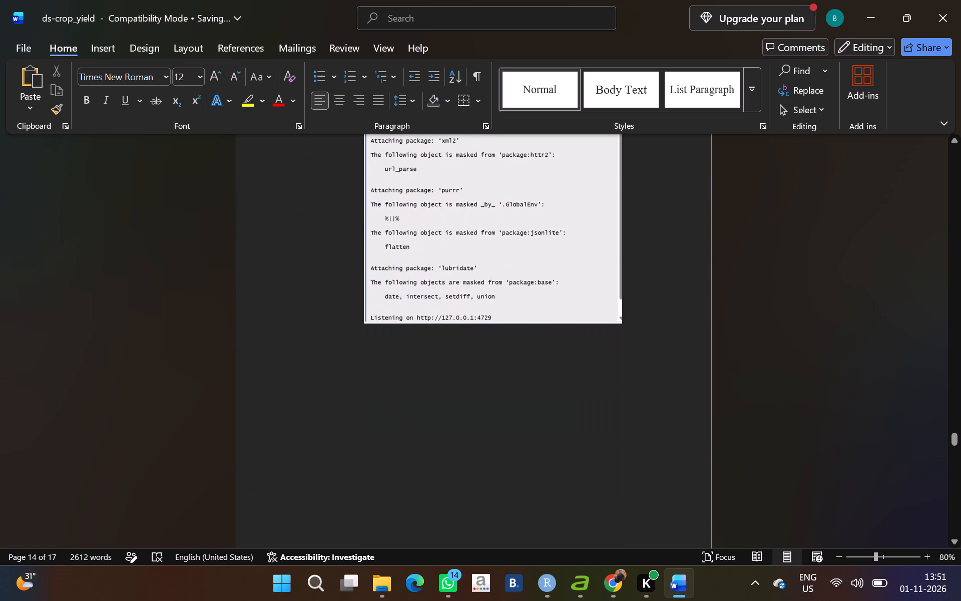
scroll(422, 249, "up", 1)
scroll(473, 247, "up", 1)
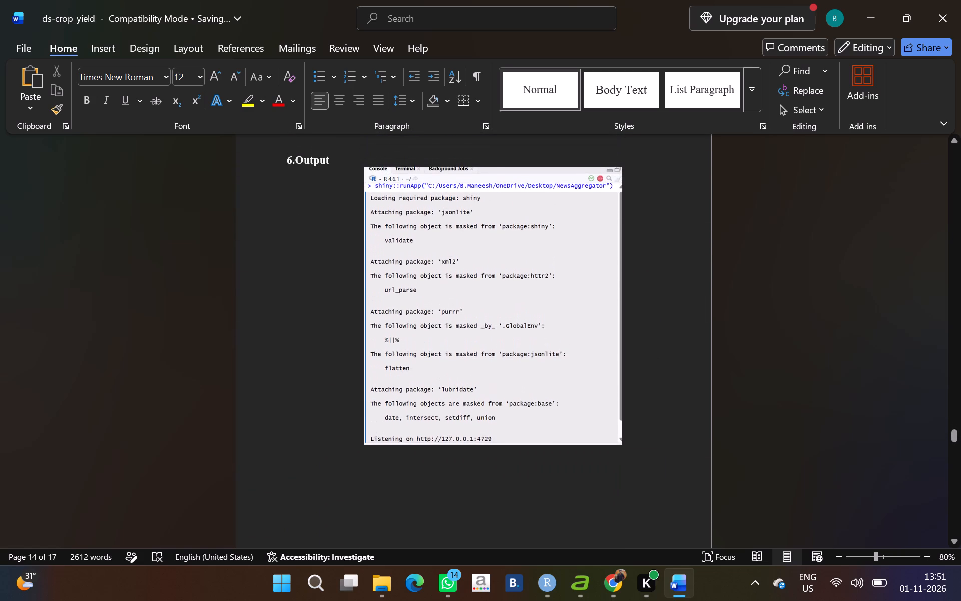
left_click_drag(465, 263, 454, 305)
scroll(454, 305, "down", 7)
scroll(454, 305, "up", 1)
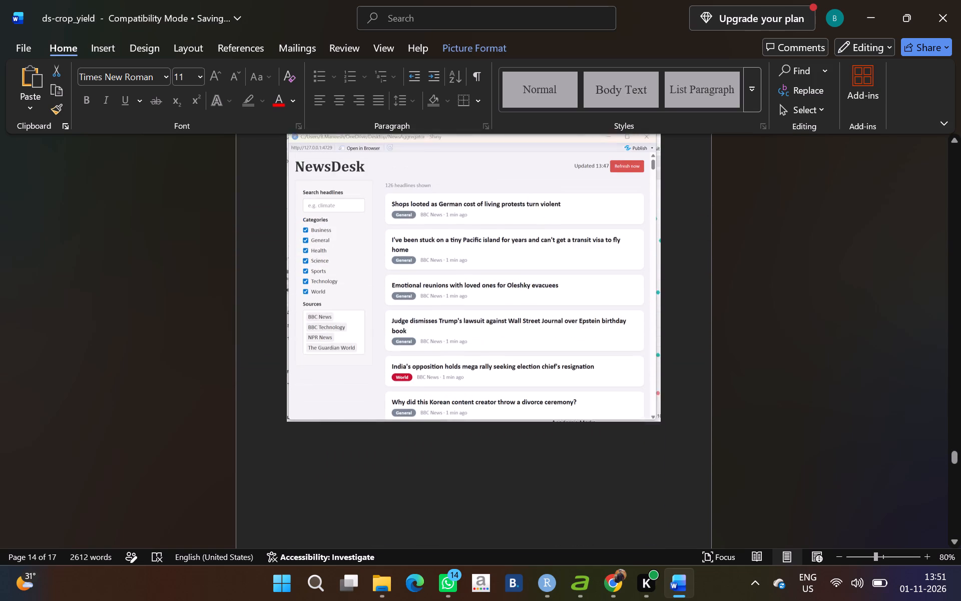
Shrink the NewsDesk screenshot in section 6 proportionally to about four-fifths of its size.
scroll(454, 305, "up", 1)
left_click(465, 318)
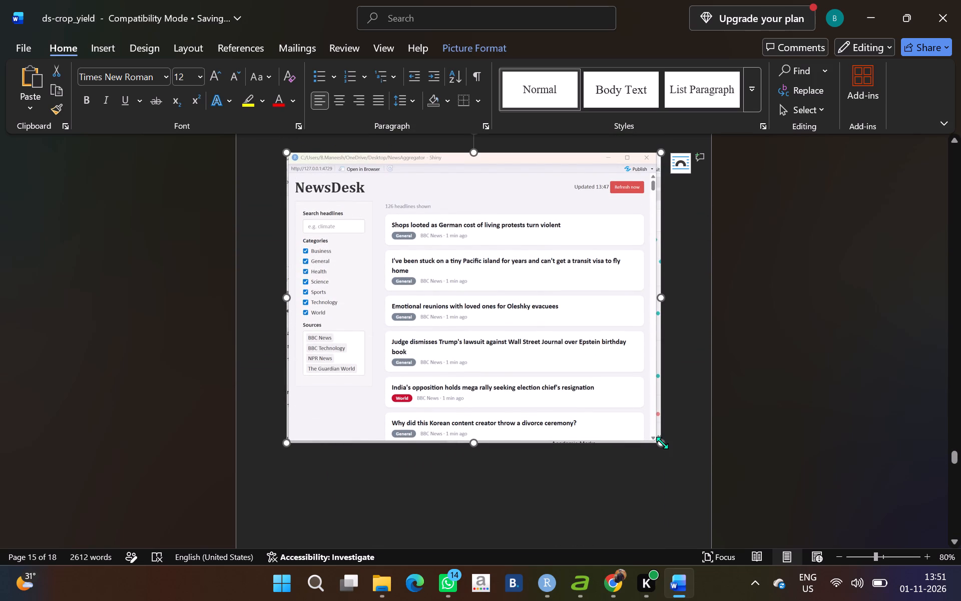
left_click_drag(661, 443, 585, 350)
Move the console screenshot up and slightly to the right, level with the "6.Output" heading and clear of the NewsDesk screenshot.
scroll(476, 325, "down", 1)
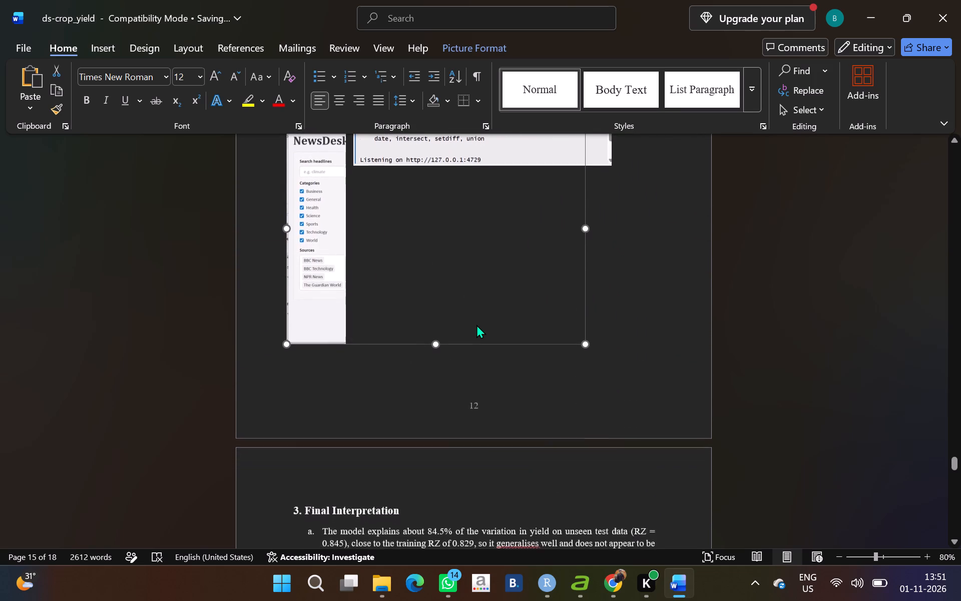
scroll(476, 325, "up", 2)
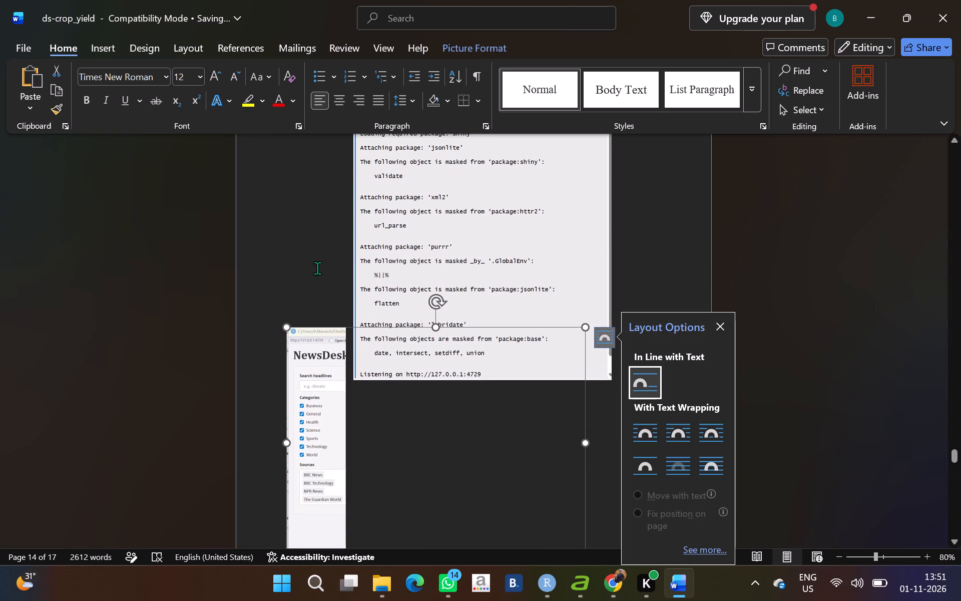
scroll(292, 280, "up", 1)
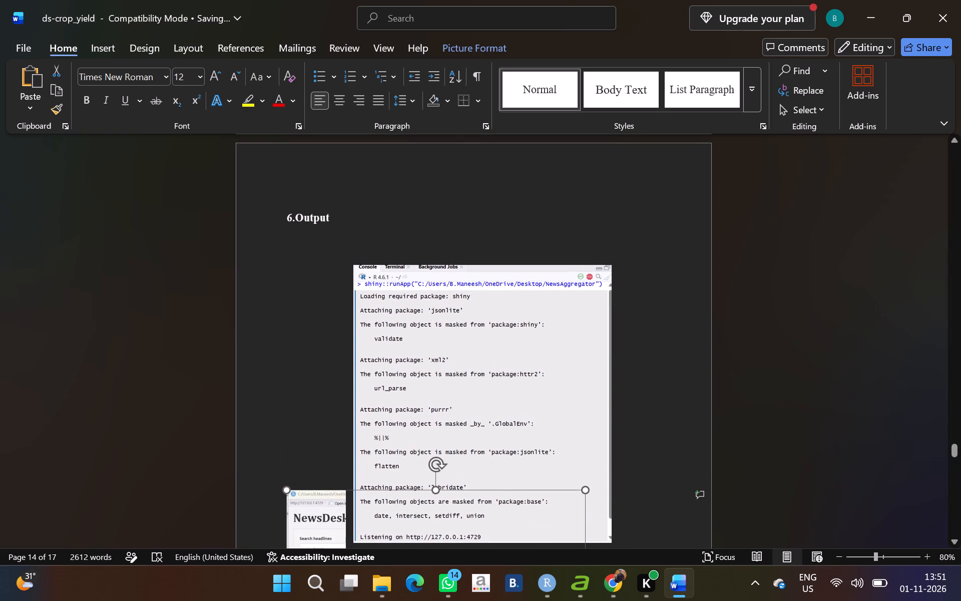
left_click_drag(458, 430, 482, 369)
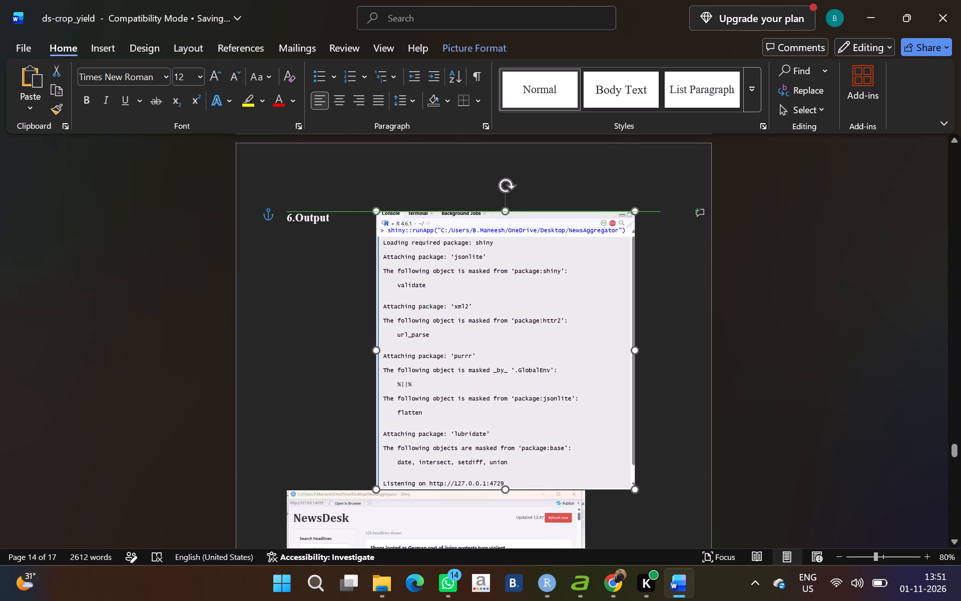
Set the NewsDesk screenshot's text wrapping to Tight and move it right and slightly down, beneath the console screenshot.
scroll(482, 369, "down", 1)
scroll(444, 460, "down", 1)
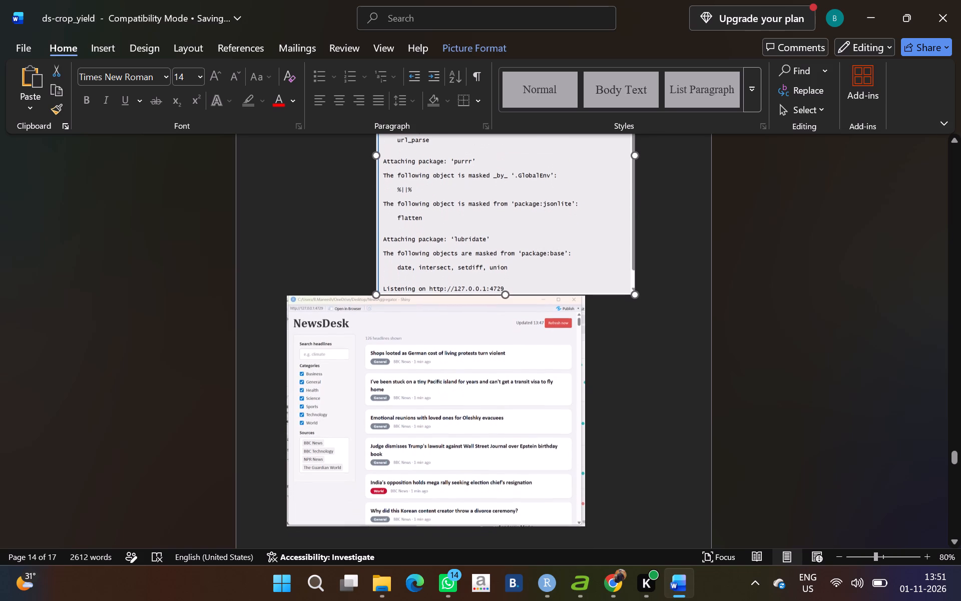
left_click(445, 394)
left_click(605, 312)
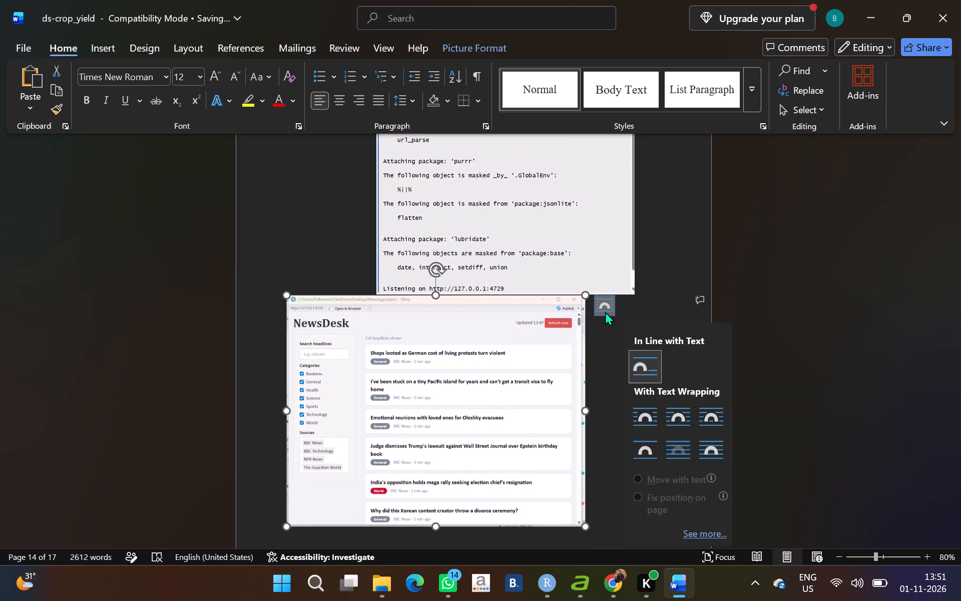
left_click(680, 413)
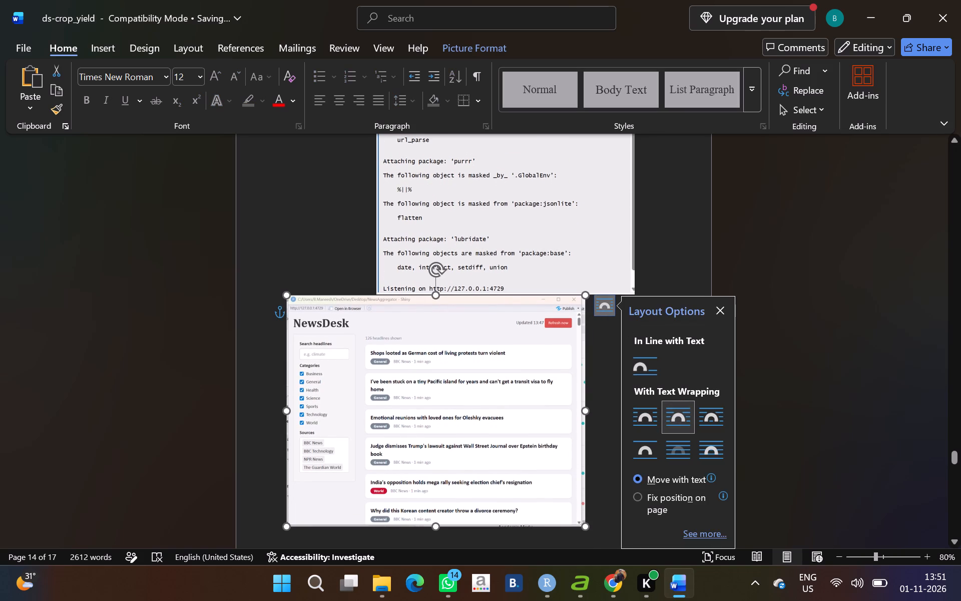
left_click_drag(444, 416, 504, 436)
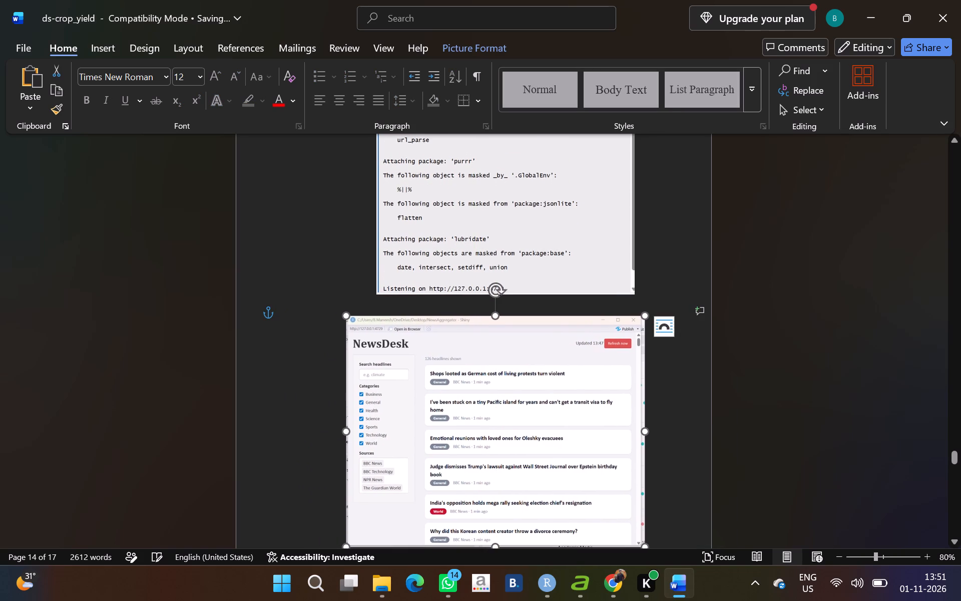
Shift the console screenshot slightly to the left, keeping it level with the "6.Output" heading.
scroll(504, 436, "down", 2)
scroll(504, 436, "up", 2)
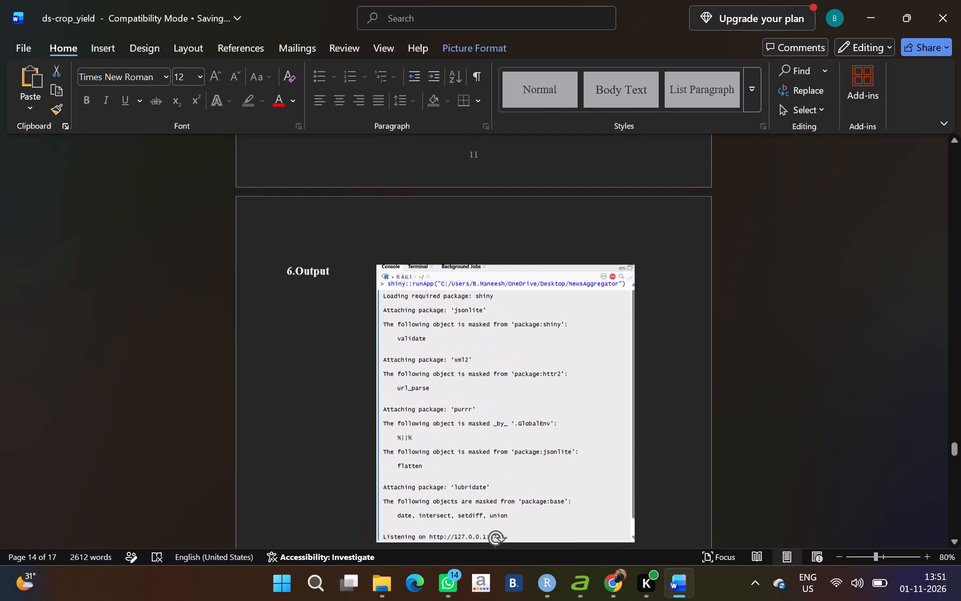
right_click(504, 436)
left_click_drag(438, 402, 414, 411)
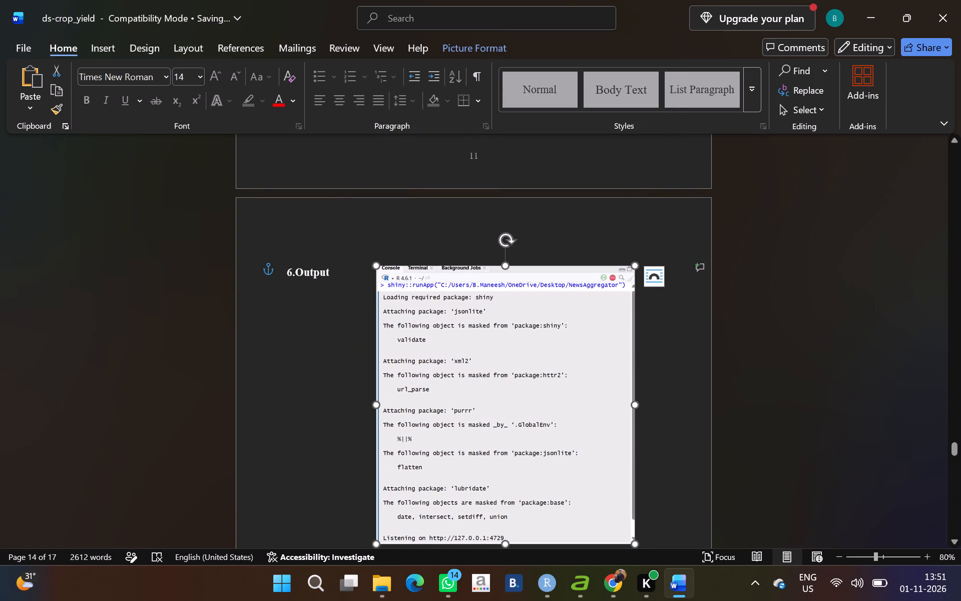
left_click_drag(414, 411, 404, 414)
left_click_drag(438, 403, 423, 407)
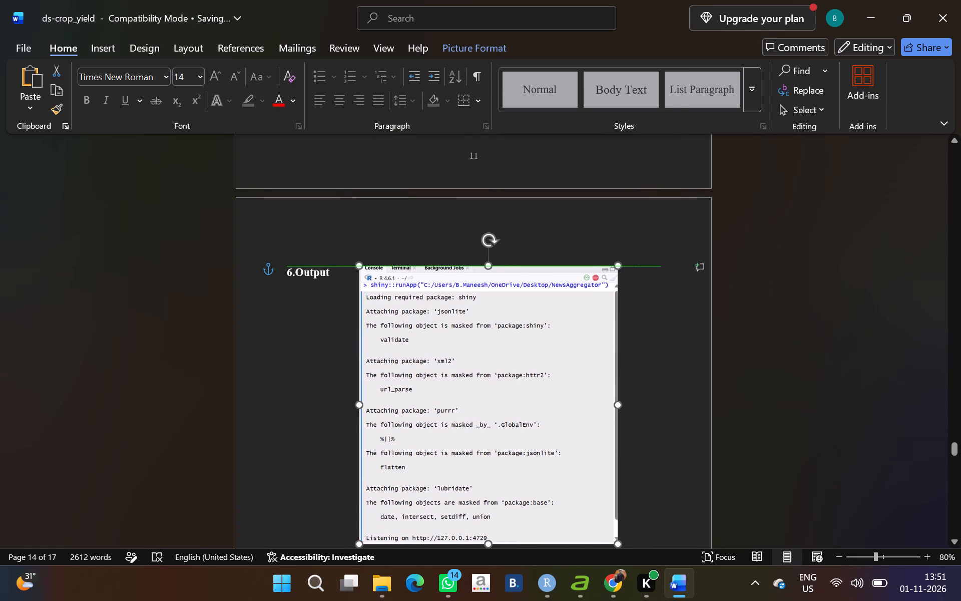
left_click_drag(423, 407, 426, 408)
Move the NewsDesk screenshot slightly down, closer to the page number at the foot of the output page.
scroll(426, 408, "down", 3)
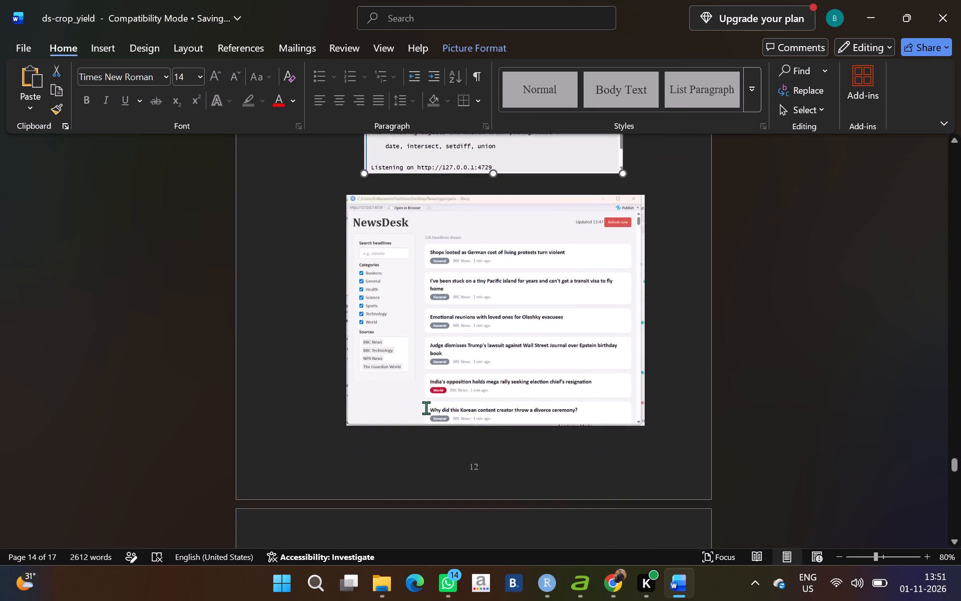
scroll(426, 408, "down", 1)
left_click_drag(458, 272, 459, 291)
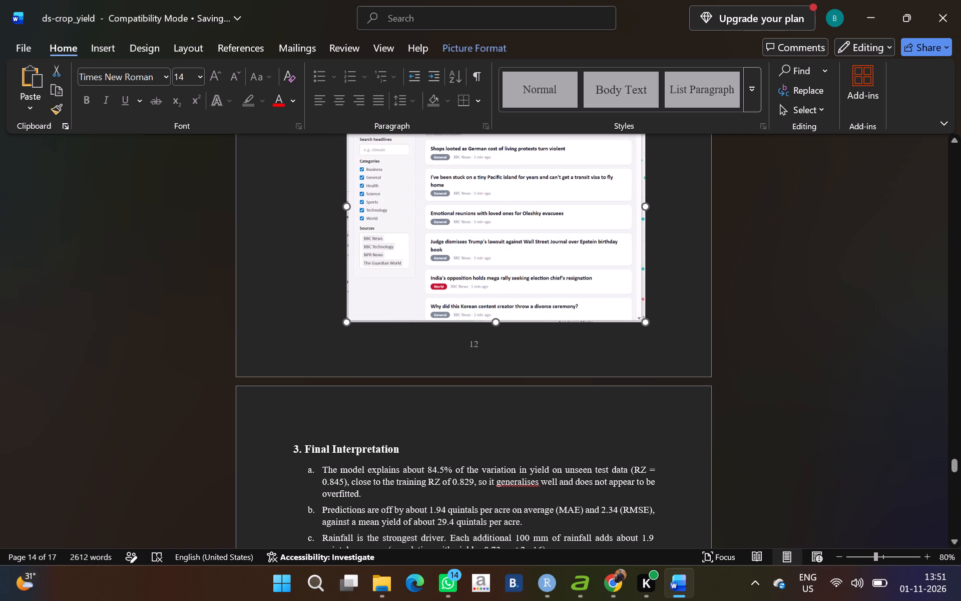
left_click_drag(459, 291, 459, 292)
Move the console screenshot slightly down so its top edge sits below the level of the "6.Output" heading.
scroll(459, 292, "up", 3)
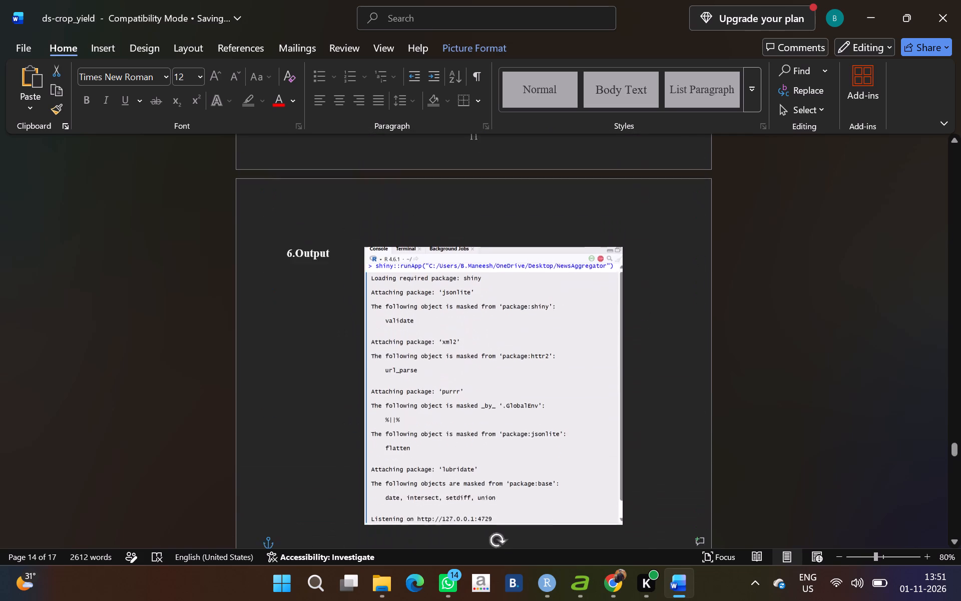
left_click_drag(464, 352, 463, 363)
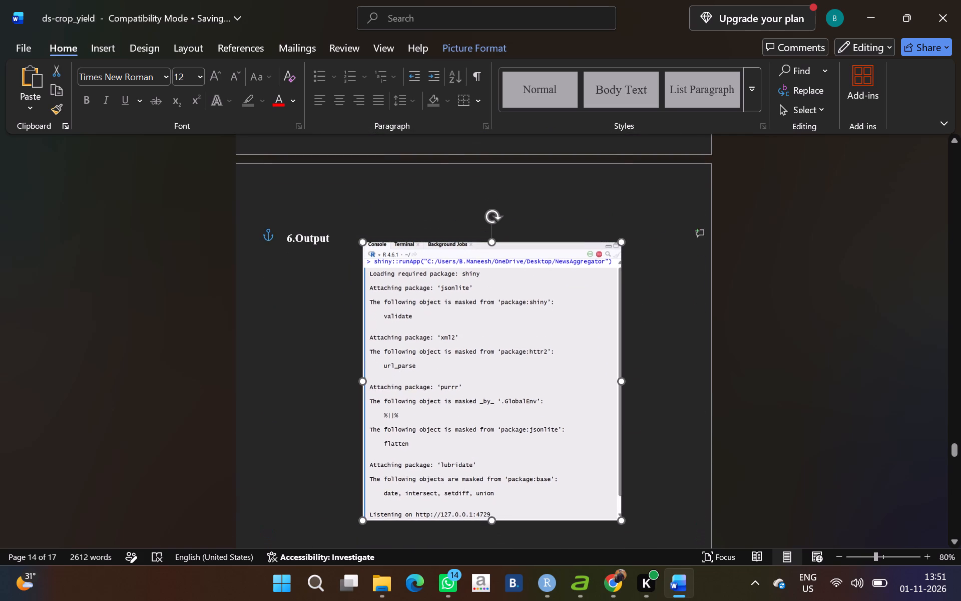
left_click_drag(463, 363, 462, 377)
Review the remaining interpretation and limitations sections, the table of contents, the dataset description and the code pages of the report.
scroll(462, 377, "down", 4)
scroll(462, 377, "up", 1)
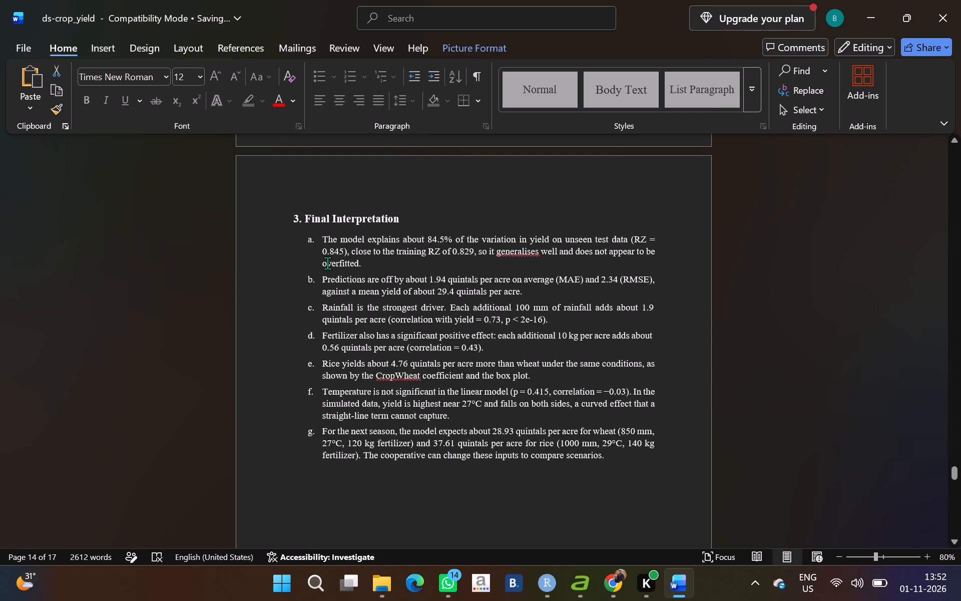
scroll(327, 263, "down", 3)
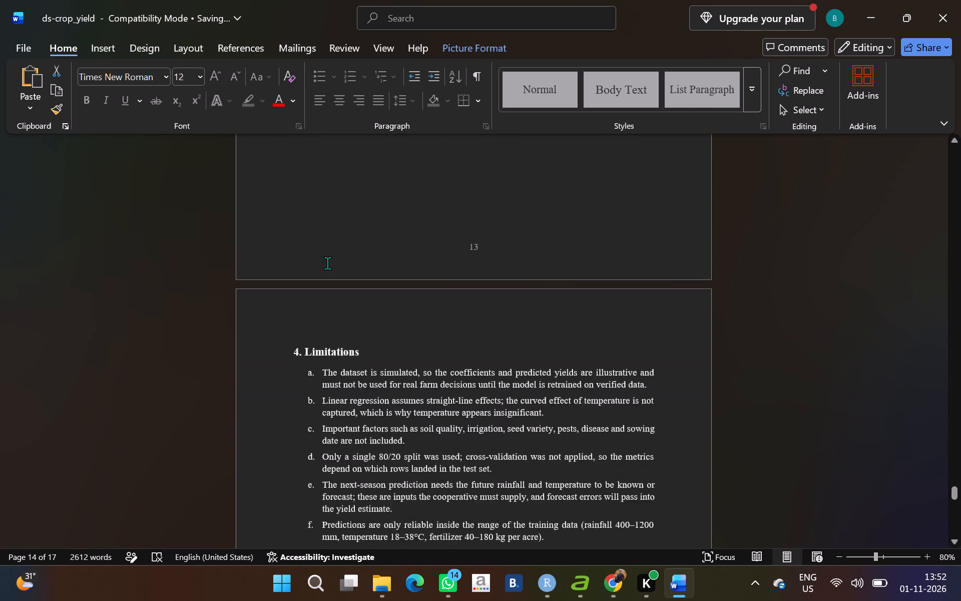
scroll(327, 263, "down", 2)
scroll(327, 263, "up", 13)
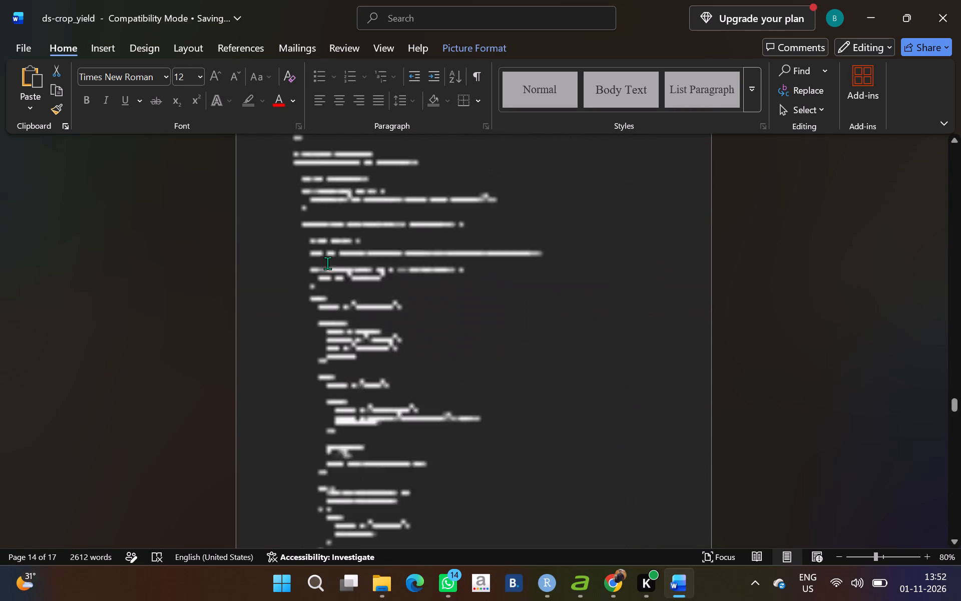
scroll(327, 263, "up", 10)
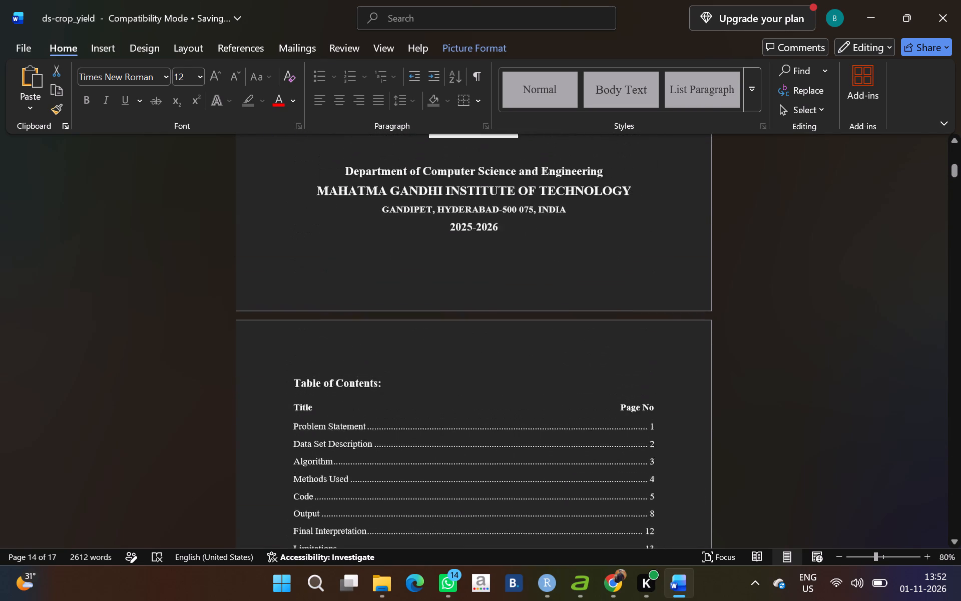
scroll(327, 263, "up", 3)
scroll(327, 263, "down", 2)
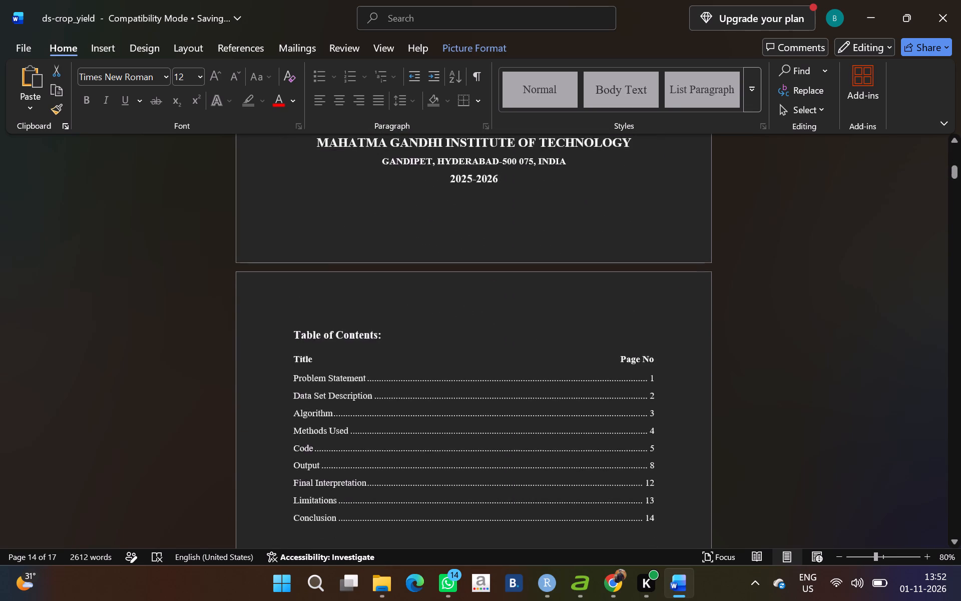
scroll(327, 263, "down", 1)
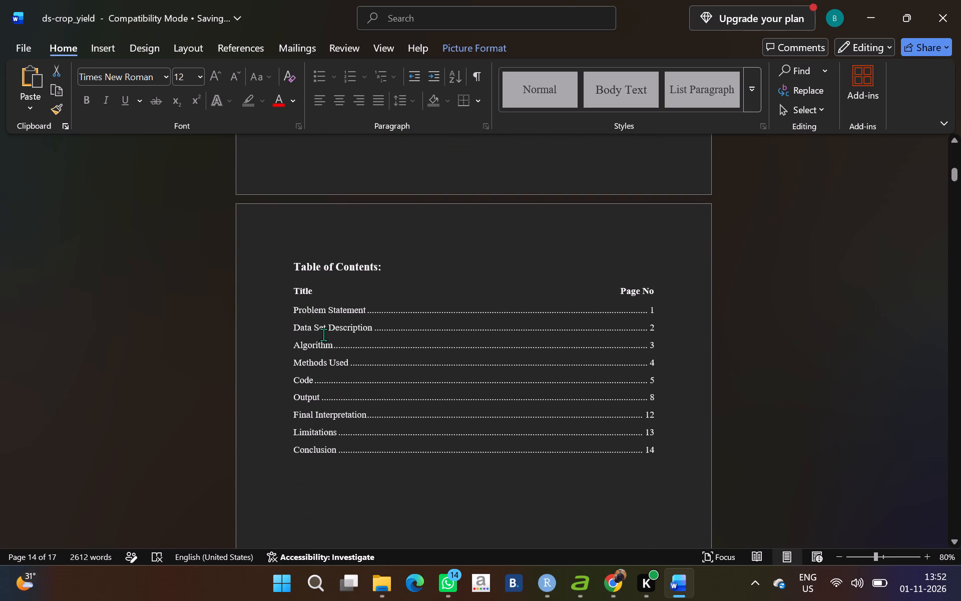
scroll(323, 335, "down", 9)
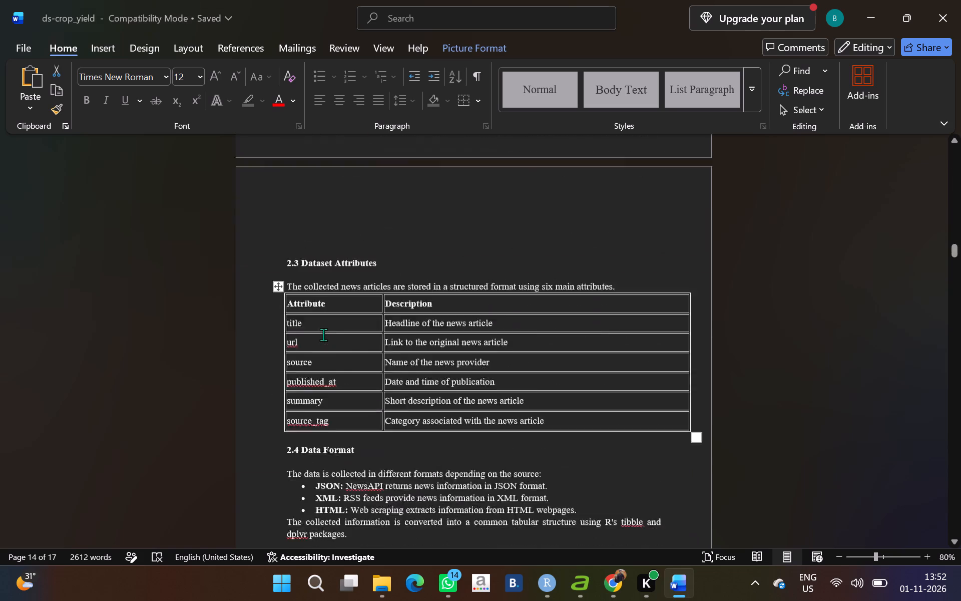
scroll(323, 335, "down", 10)
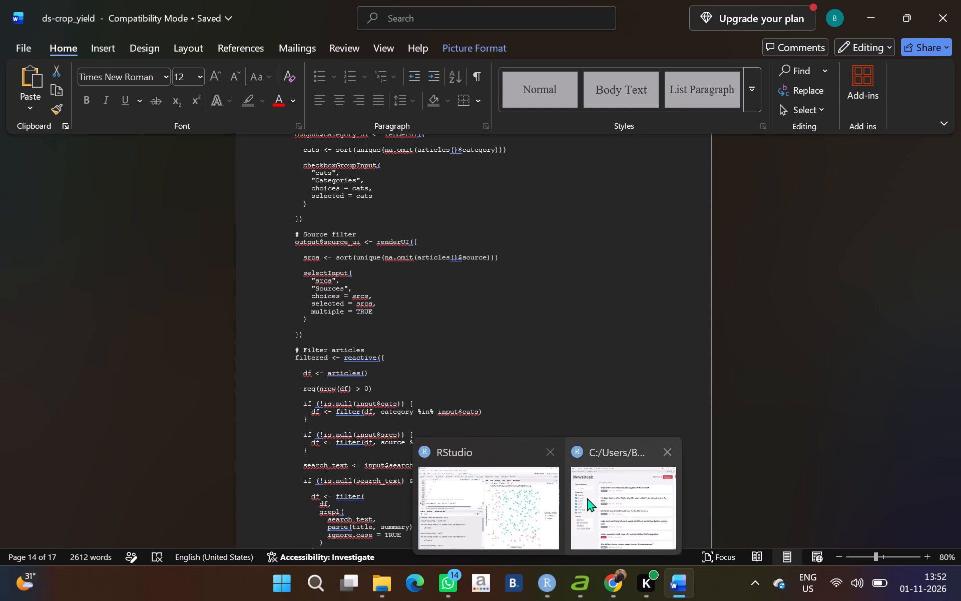
Switch to the running NewsDesk app and try selecting the individual news sources in the Sources filter.
left_click(591, 498)
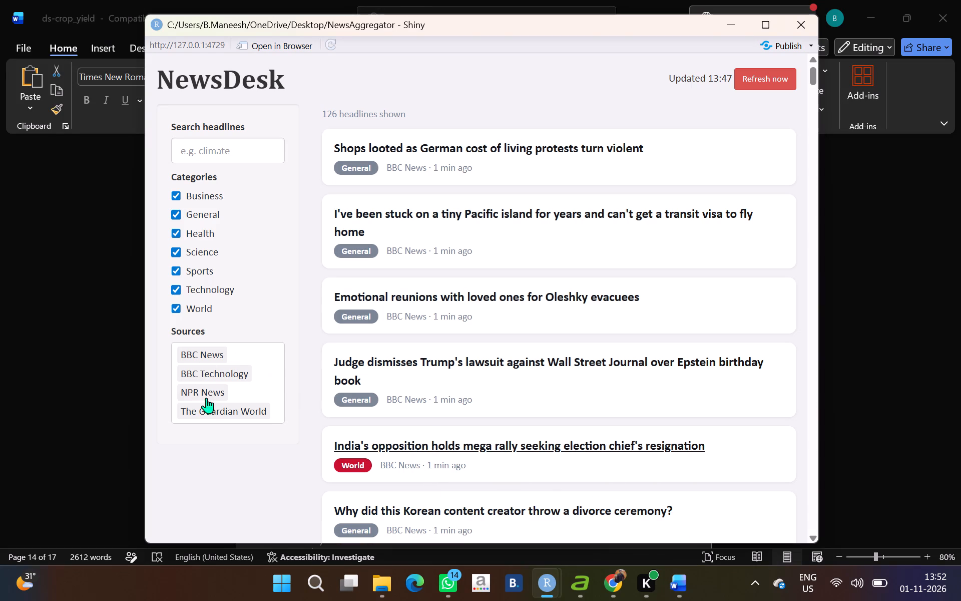
scroll(208, 382, "down", 1)
left_click(210, 358)
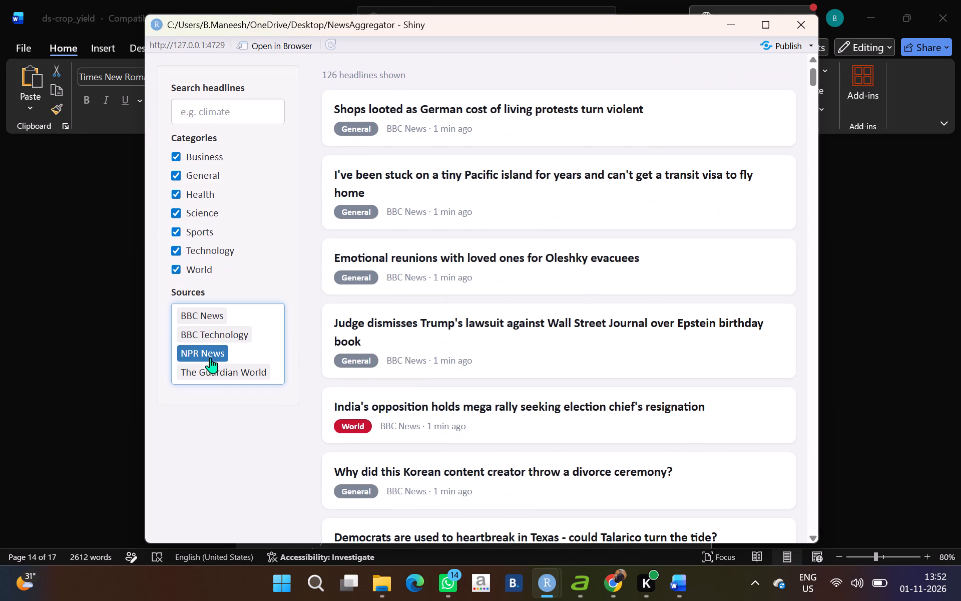
left_click(211, 375)
left_click(204, 343)
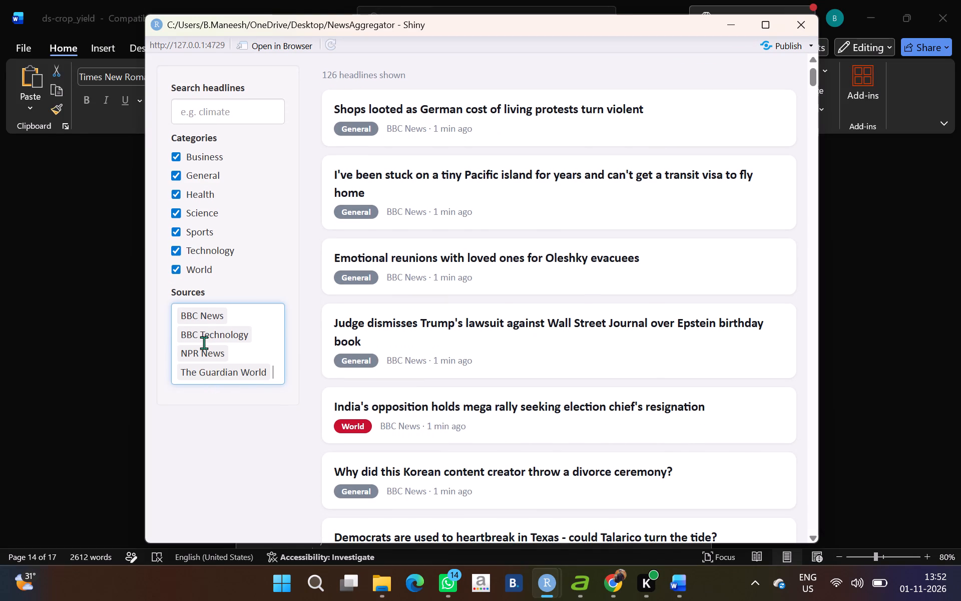
left_click(199, 312)
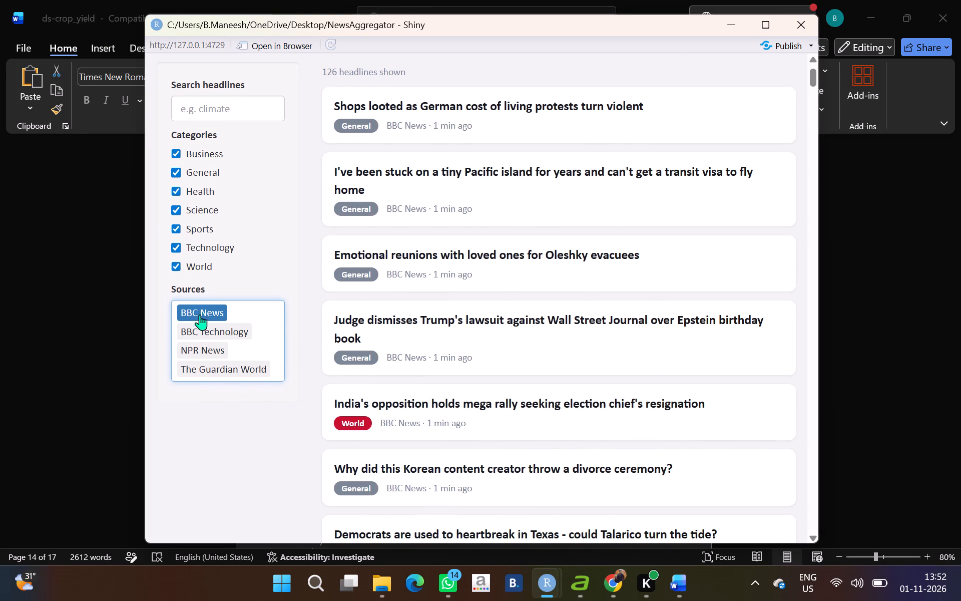
left_click(200, 317)
left_click(202, 327)
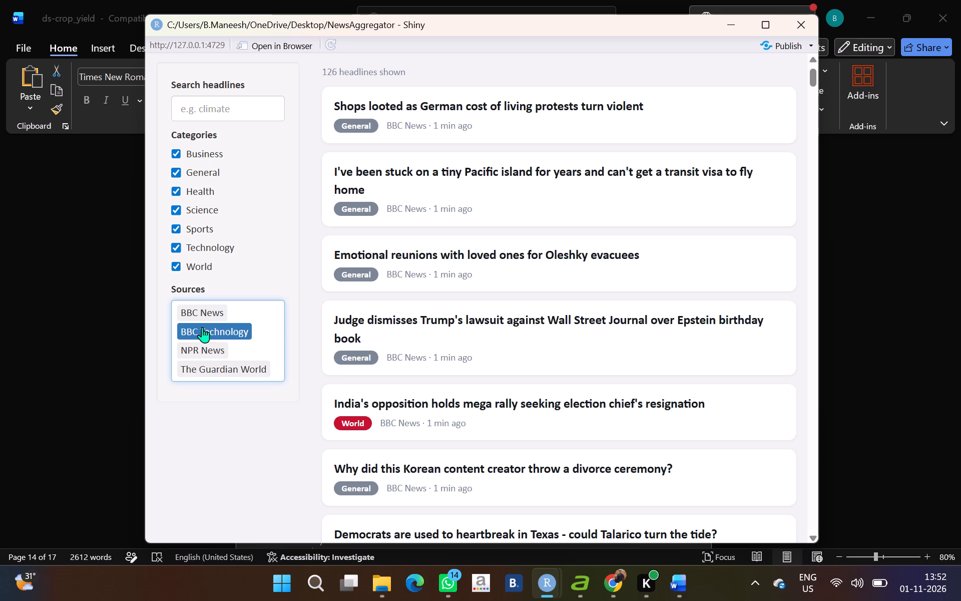
left_click(205, 342)
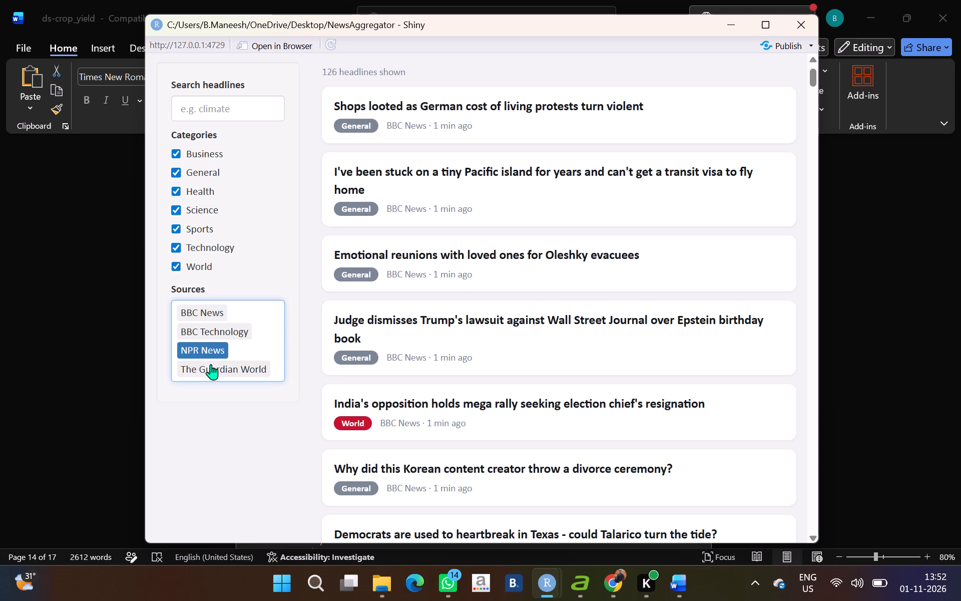
left_click(211, 364)
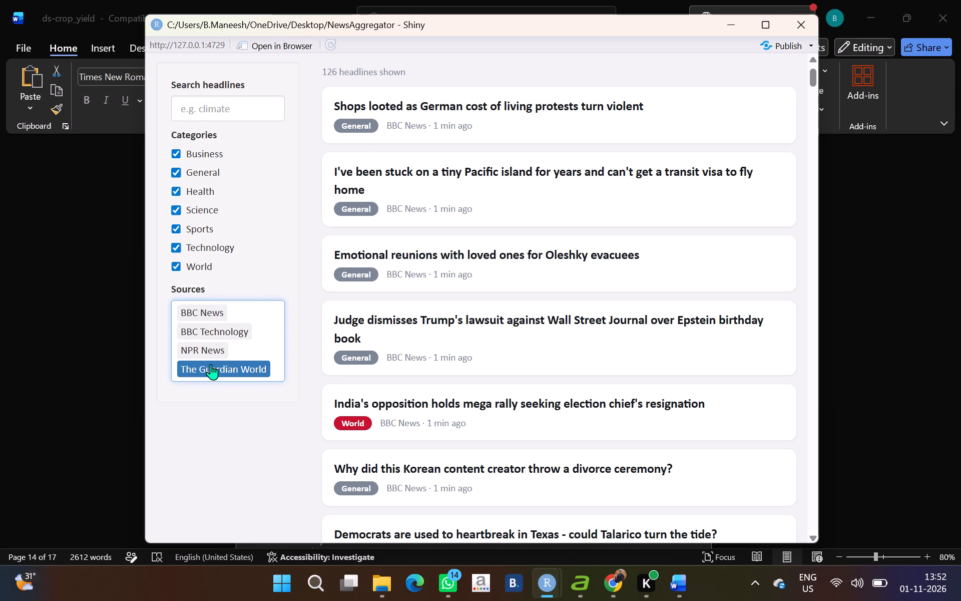
scroll(211, 364, "up", 1)
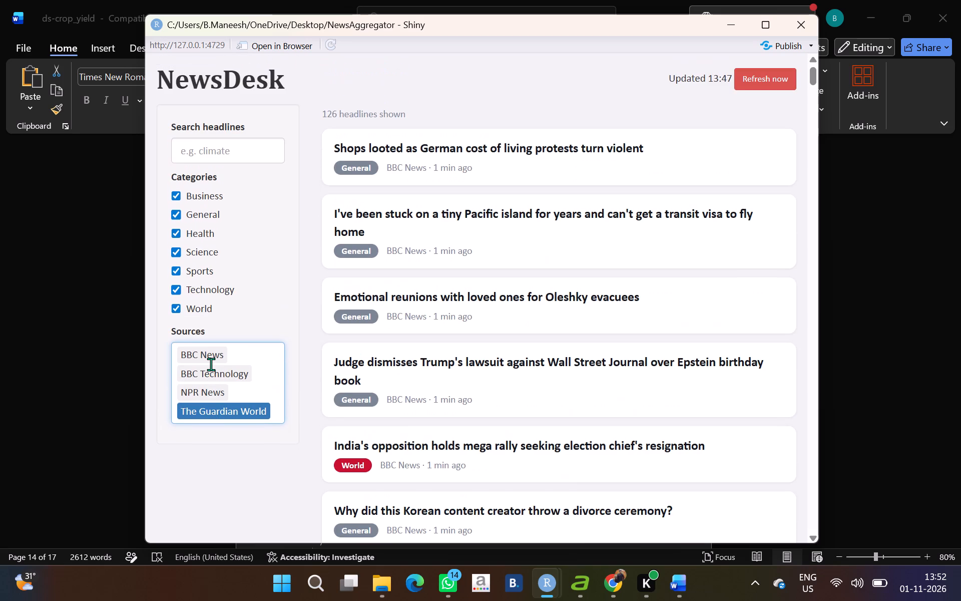
Refresh the NewsDesk headlines and look through the article list, returning to its start.
left_click(765, 82)
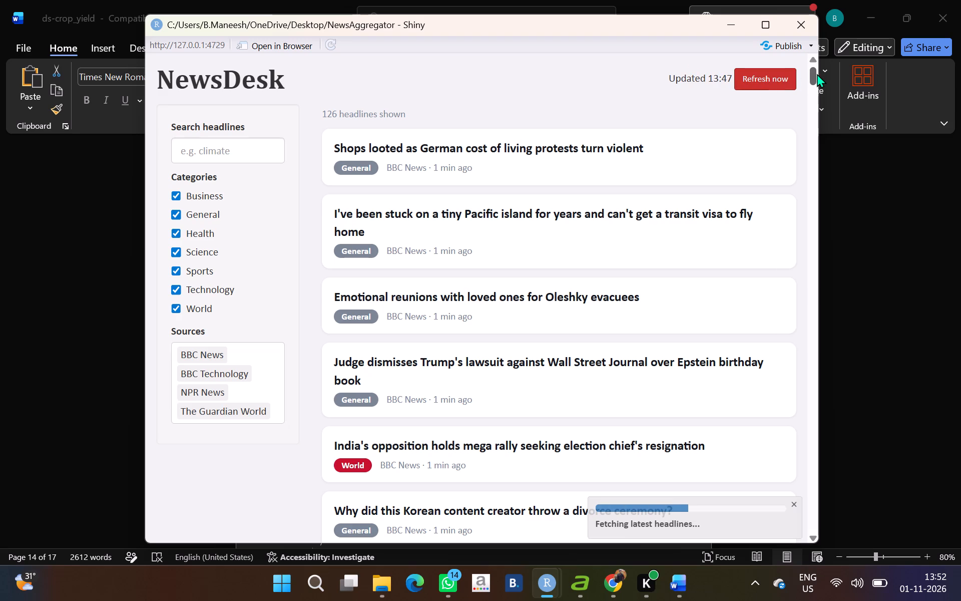
left_click_drag(818, 74, 817, 391)
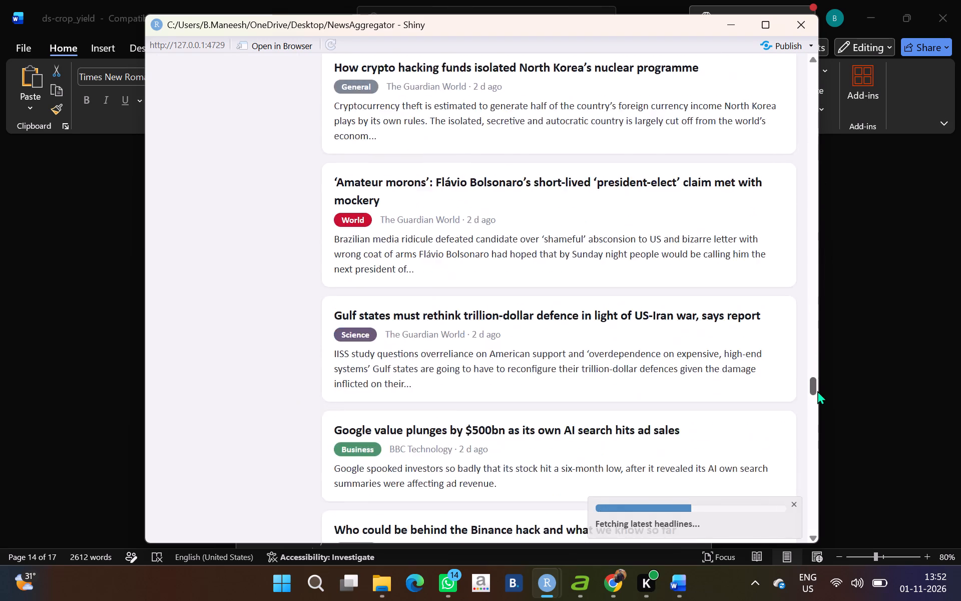
left_click_drag(817, 391, 736, 63)
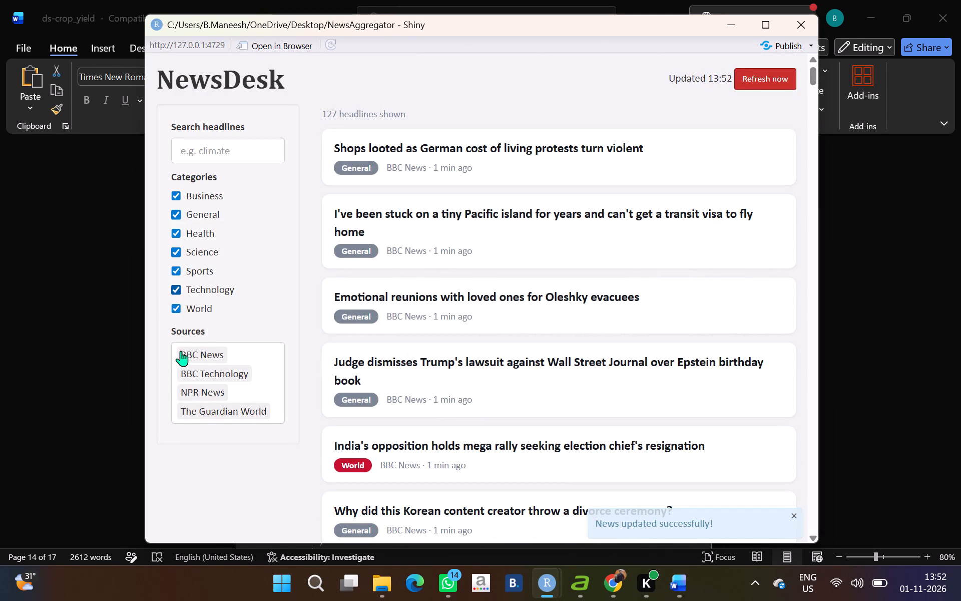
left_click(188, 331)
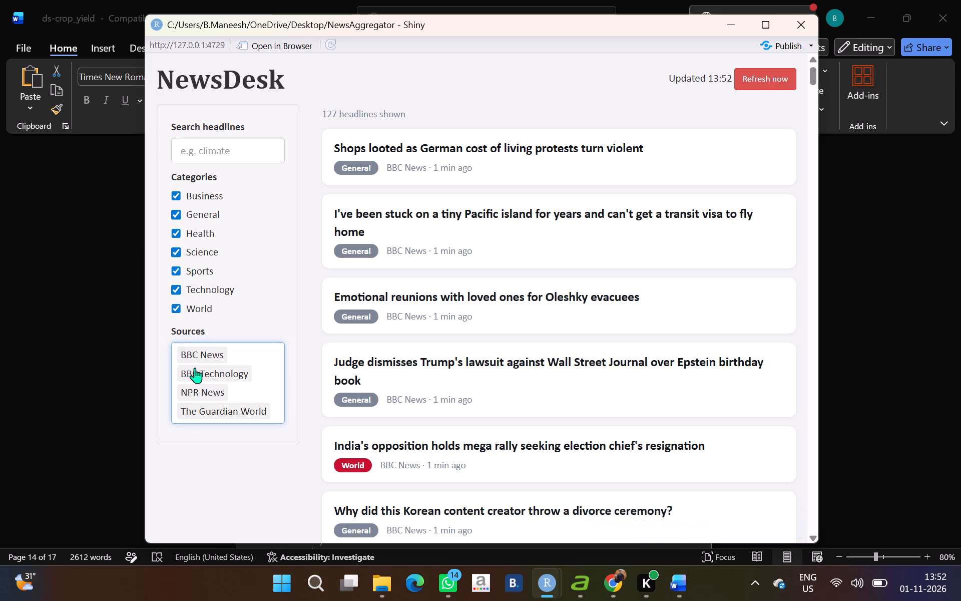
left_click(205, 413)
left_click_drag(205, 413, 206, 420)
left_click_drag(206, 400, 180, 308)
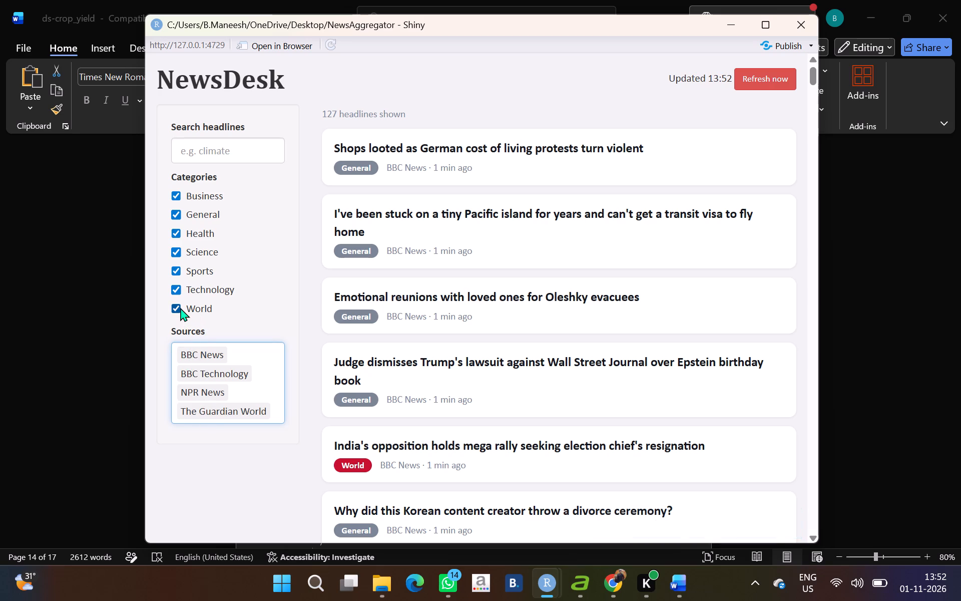
Filter the NewsDesk headlines to the Business category only by clearing World, Technology, Sports, Science, Health and General.
left_click(180, 308)
left_click(178, 289)
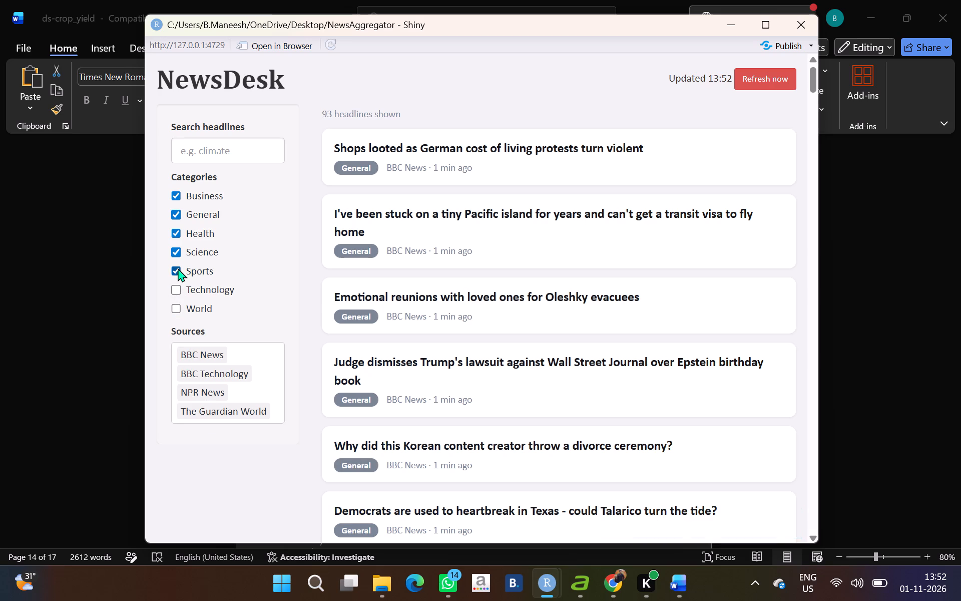
left_click(178, 268)
left_click(178, 243)
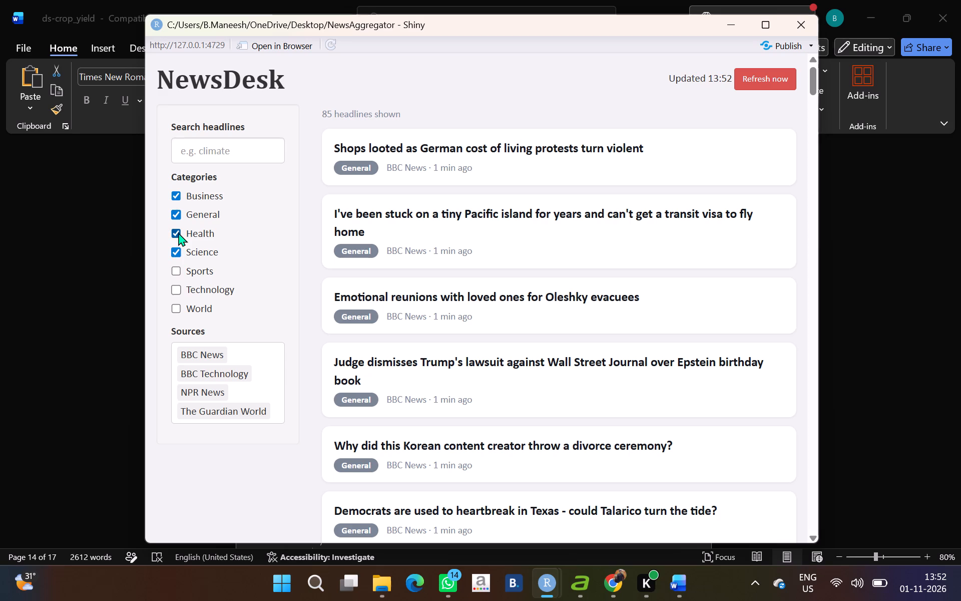
left_click(178, 231)
left_click(177, 246)
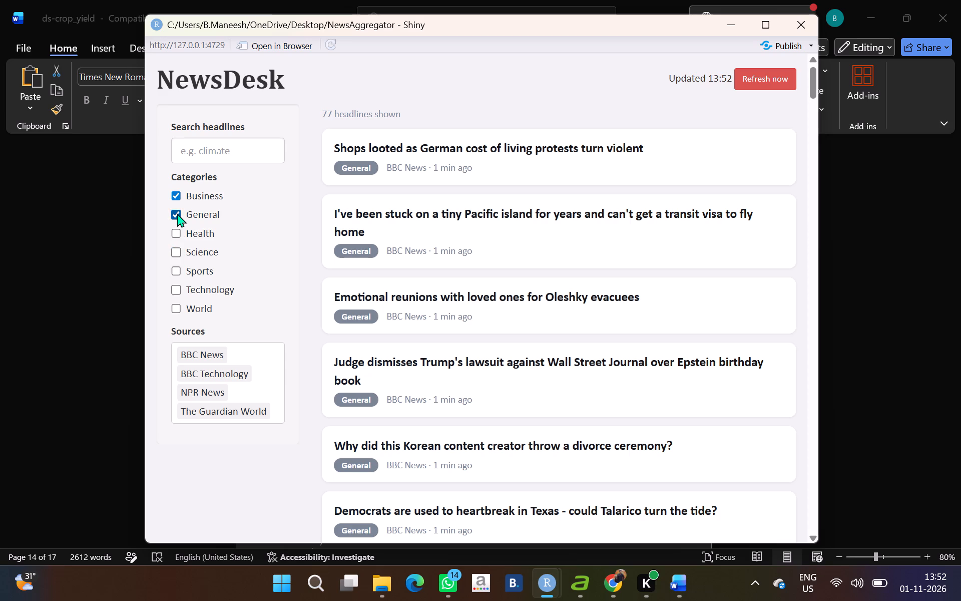
left_click(177, 213)
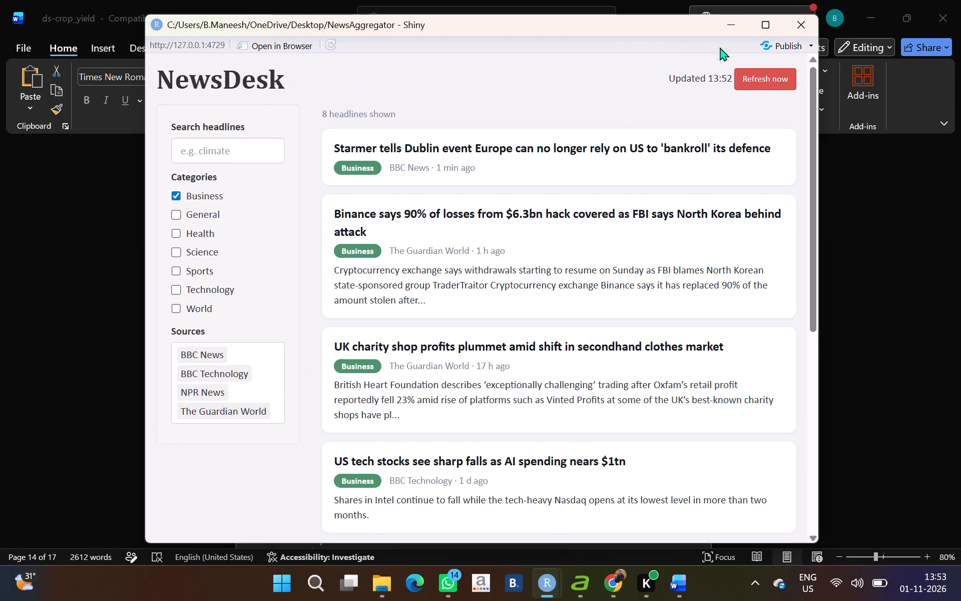
left_click(737, 24)
scroll(505, 311, "down", 4)
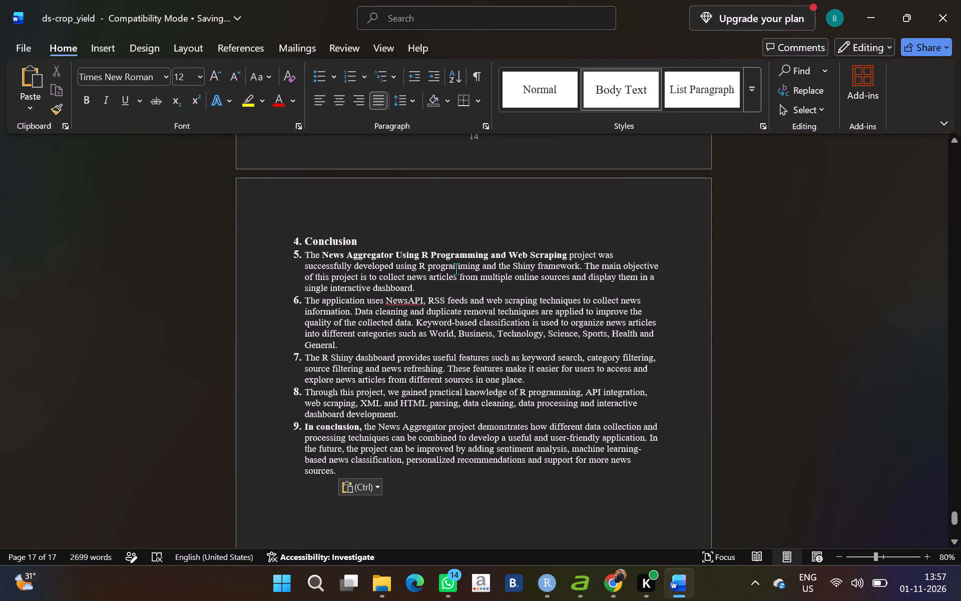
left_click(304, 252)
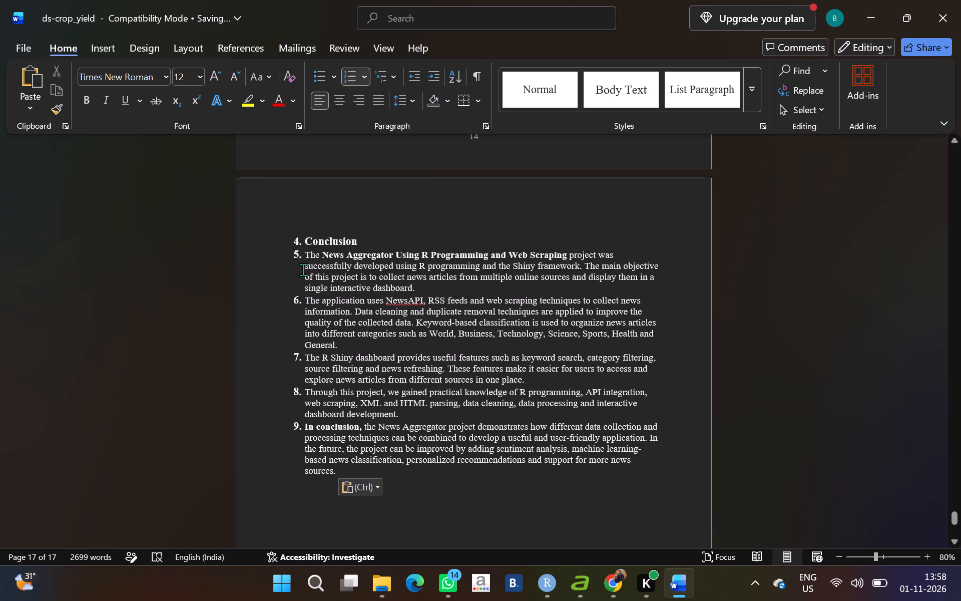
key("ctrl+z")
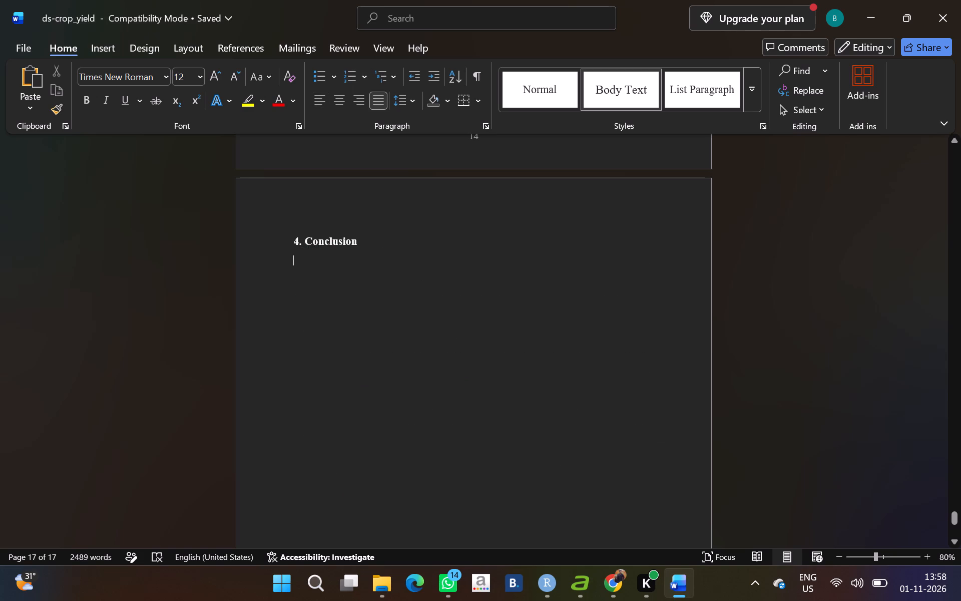
Add an extra line below the Conclusion heading and paste the news aggregator conclusion paragraphs there.
key("Return")
key("ctrl+v")
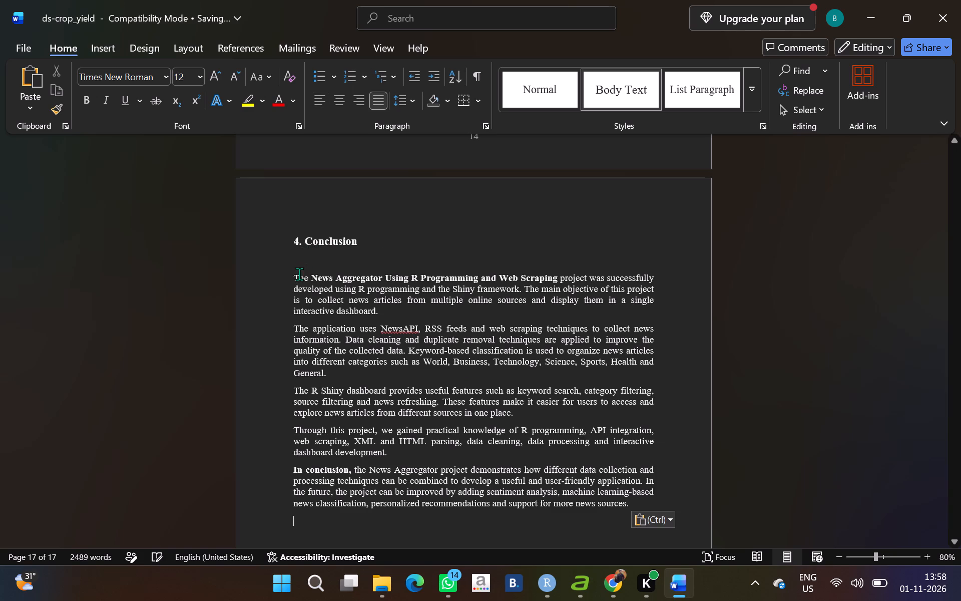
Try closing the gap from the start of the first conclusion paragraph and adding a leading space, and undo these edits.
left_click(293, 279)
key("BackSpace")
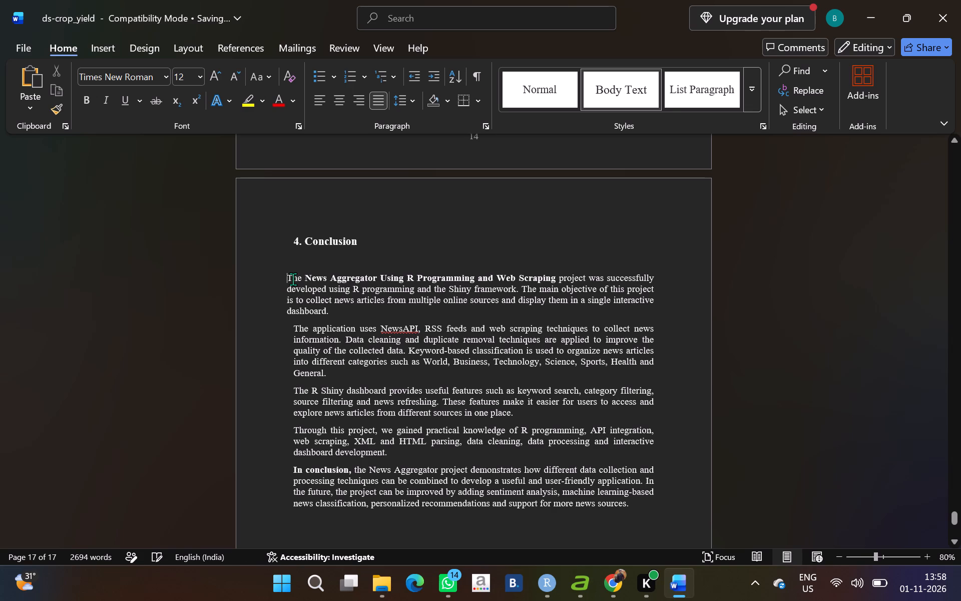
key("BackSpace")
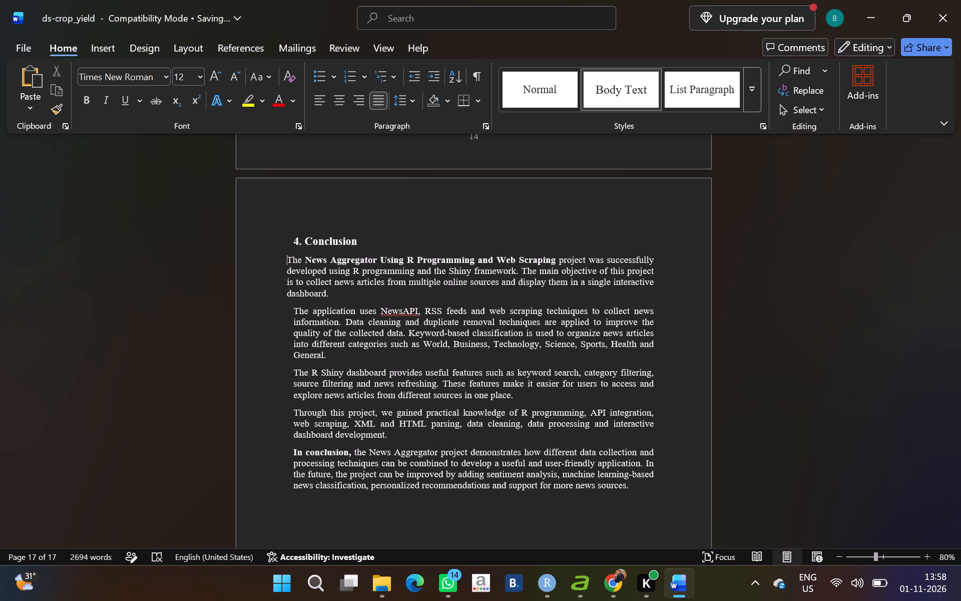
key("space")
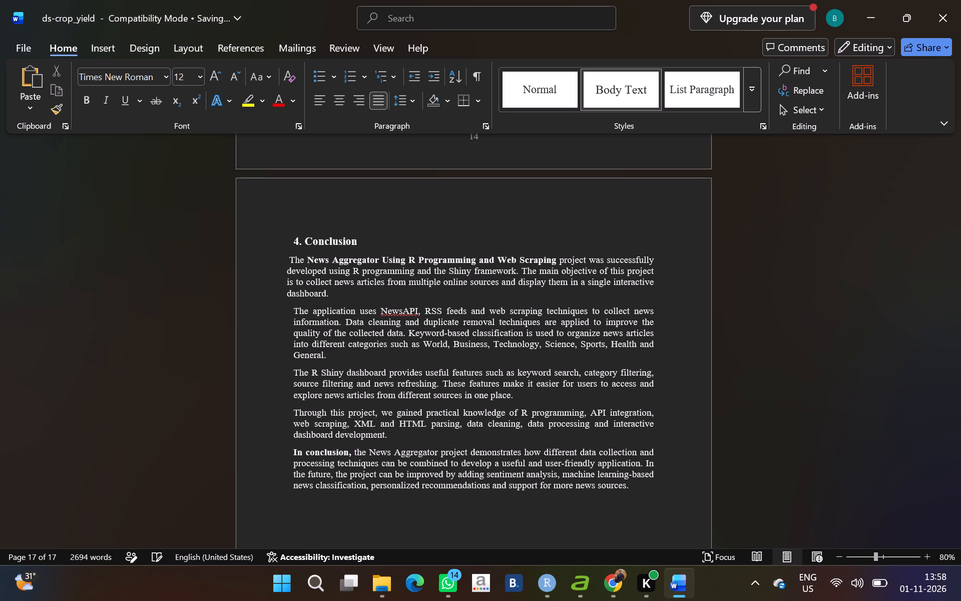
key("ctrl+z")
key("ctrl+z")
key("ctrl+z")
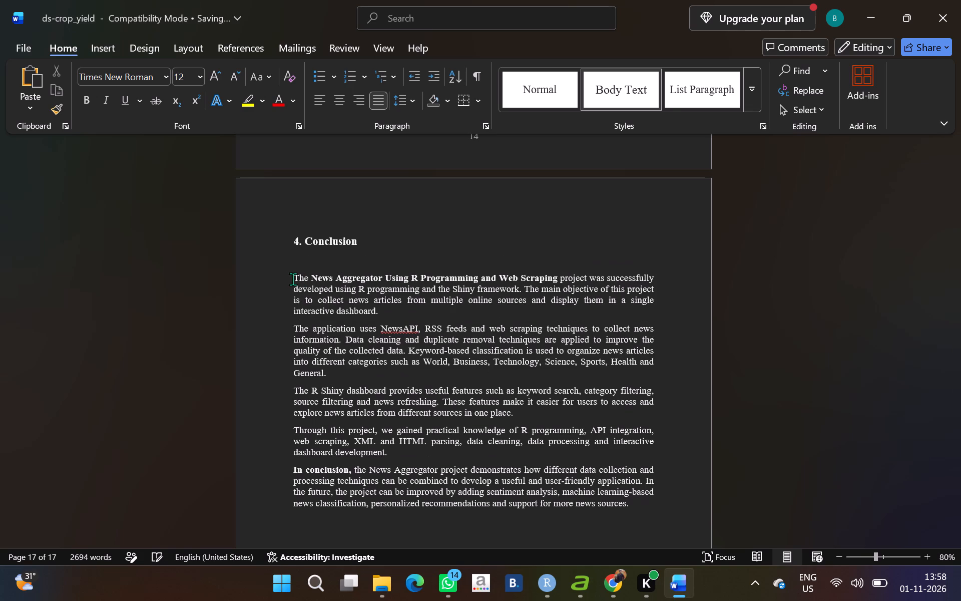
Remove the empty line between the Conclusion heading and its first paragraph, keeping the paragraph's alignment.
left_click(294, 262)
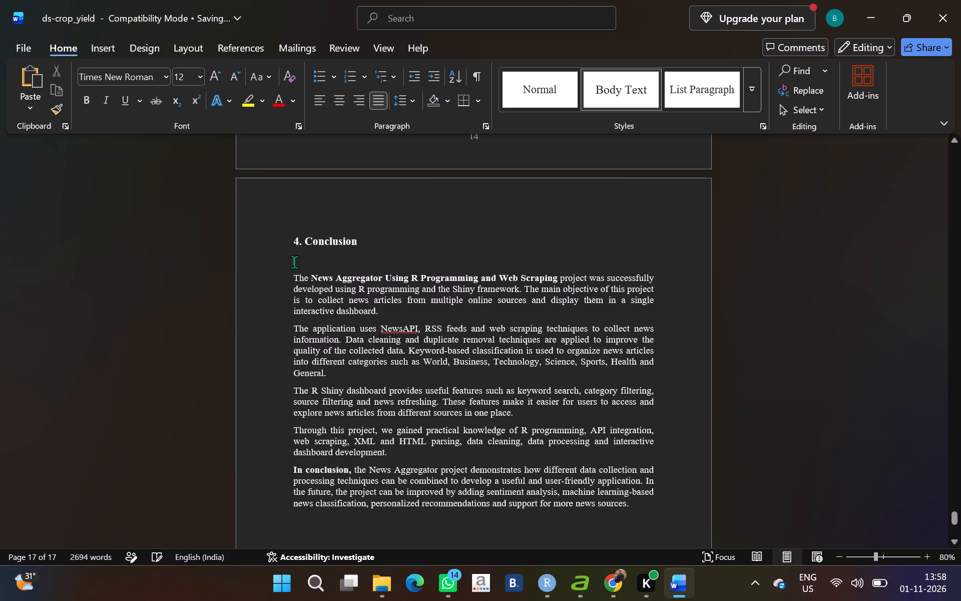
key("BackSpace")
key("BackSpace")
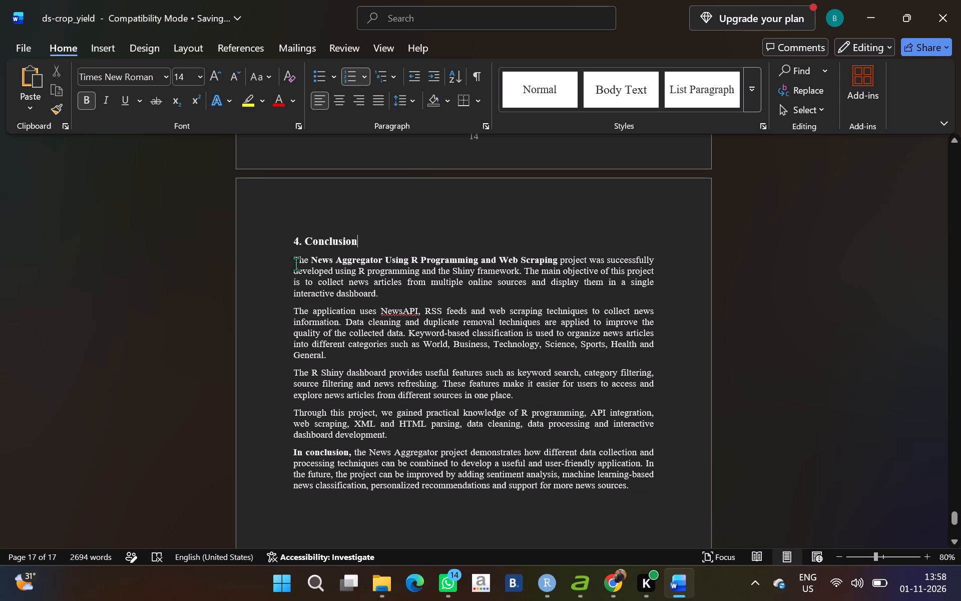
Replace the Conclusion heading's automatic number with "9.".
scroll(345, 396, "up", 1)
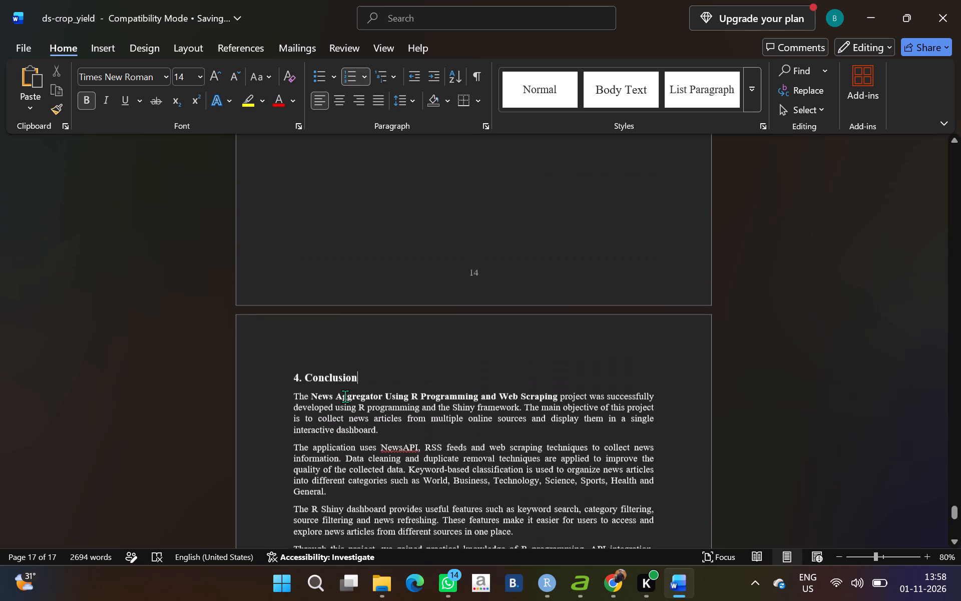
scroll(345, 396, "up", 2)
scroll(316, 458, "down", 1)
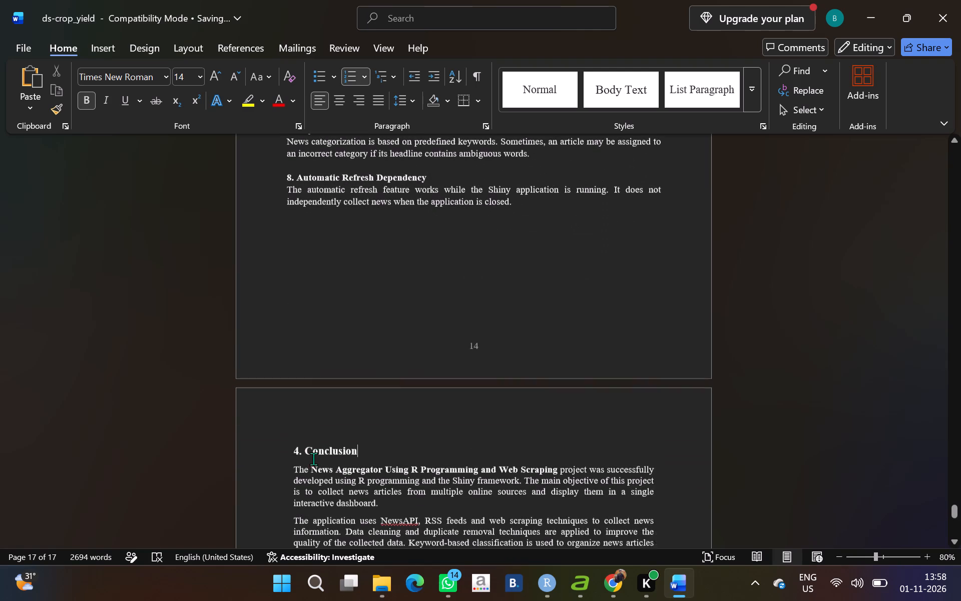
left_click(300, 449)
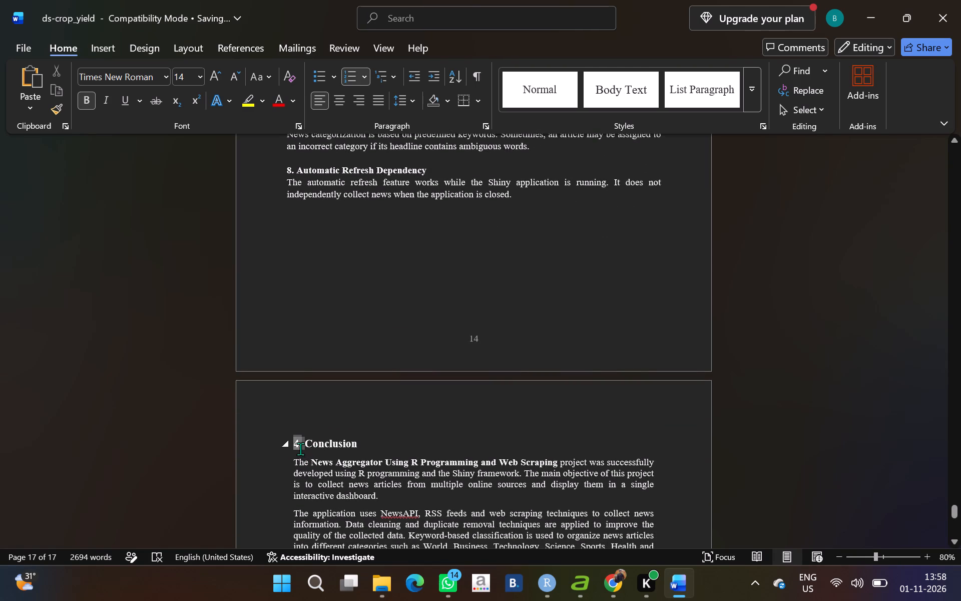
key("BackSpace")
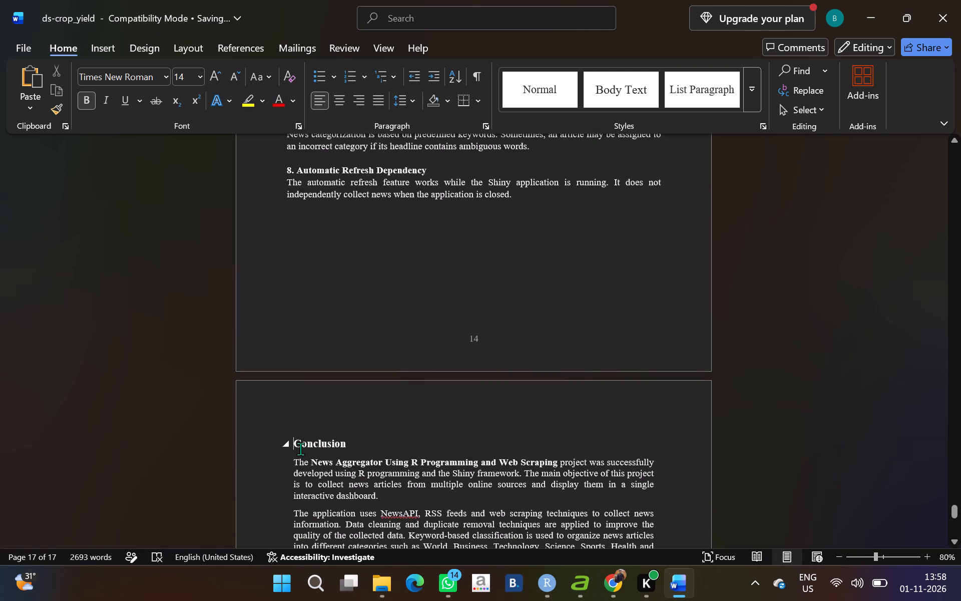
type("9.")
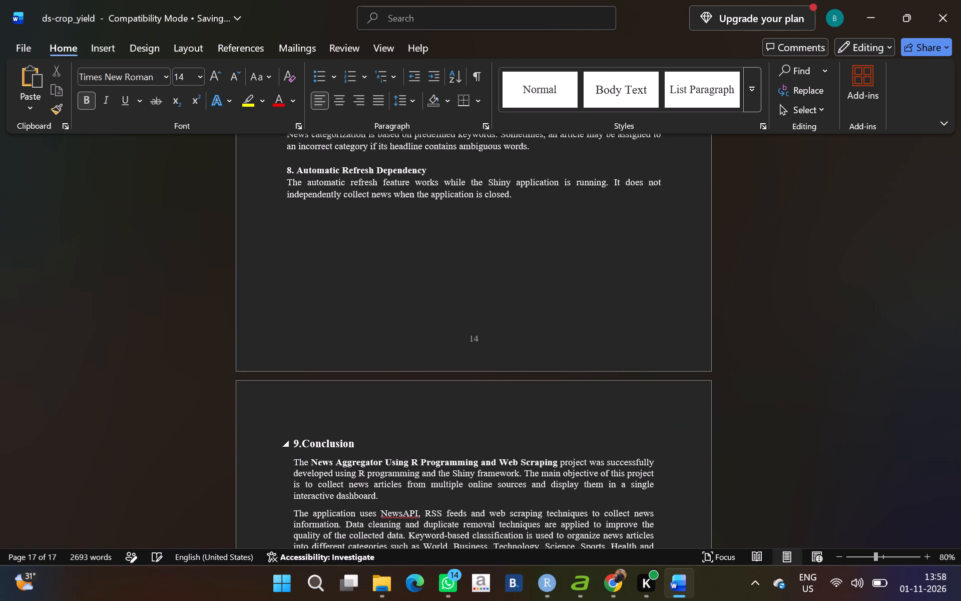
Replace the Limitations heading's automatic number with "8.".
scroll(300, 449, "up", 3)
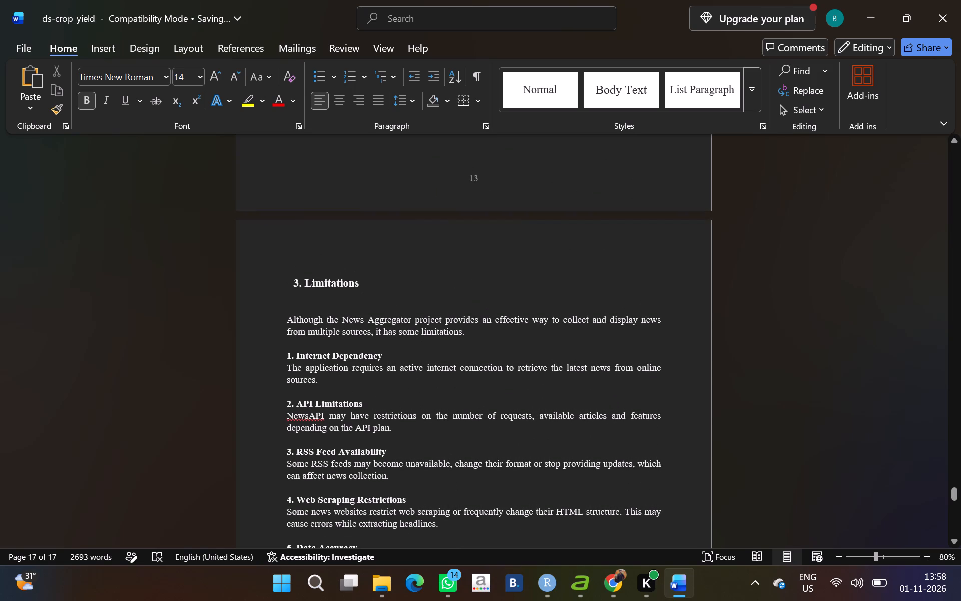
left_click(301, 282)
key("BackSpace")
key("BackSpace")
key("BackSpace")
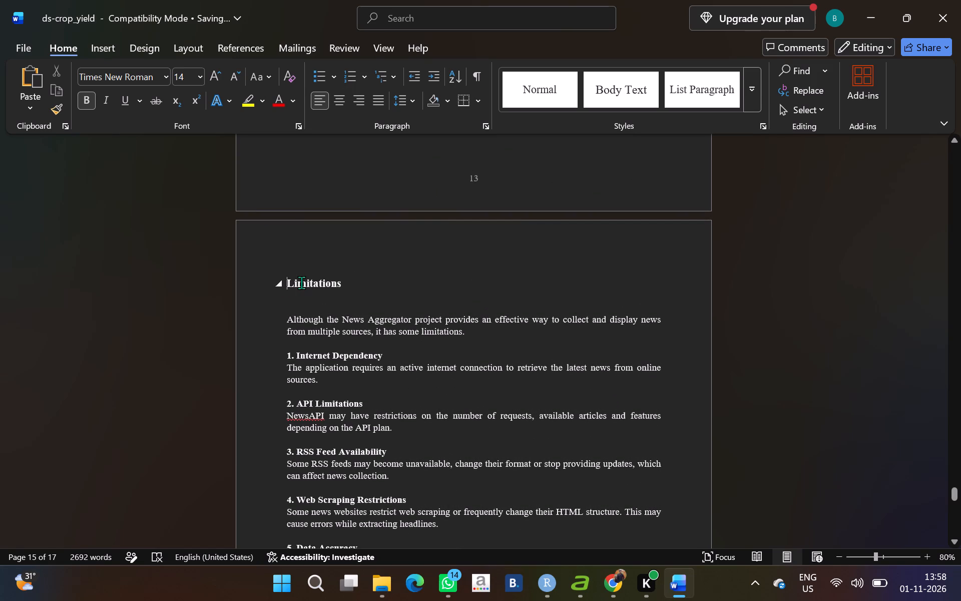
type("8.")
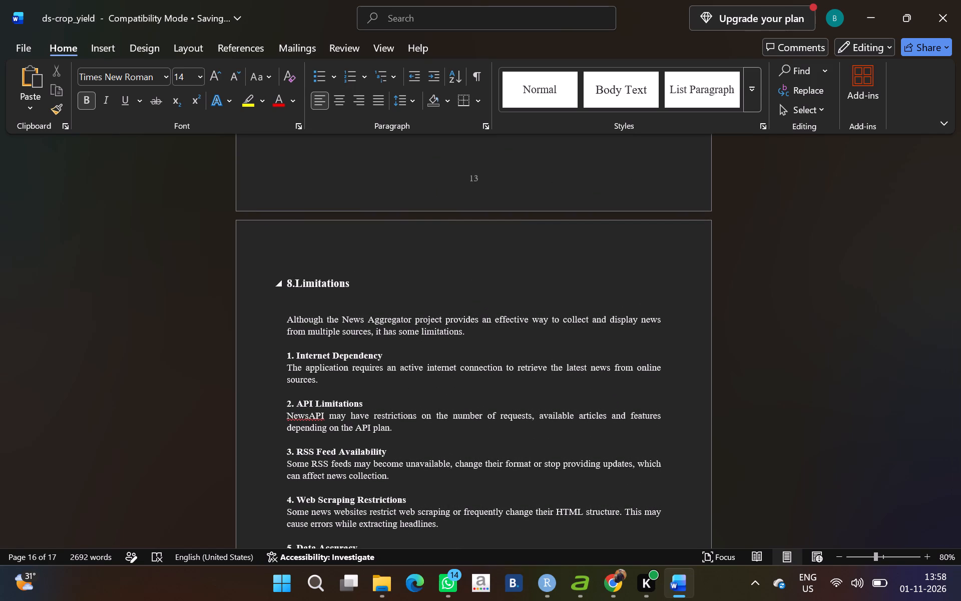
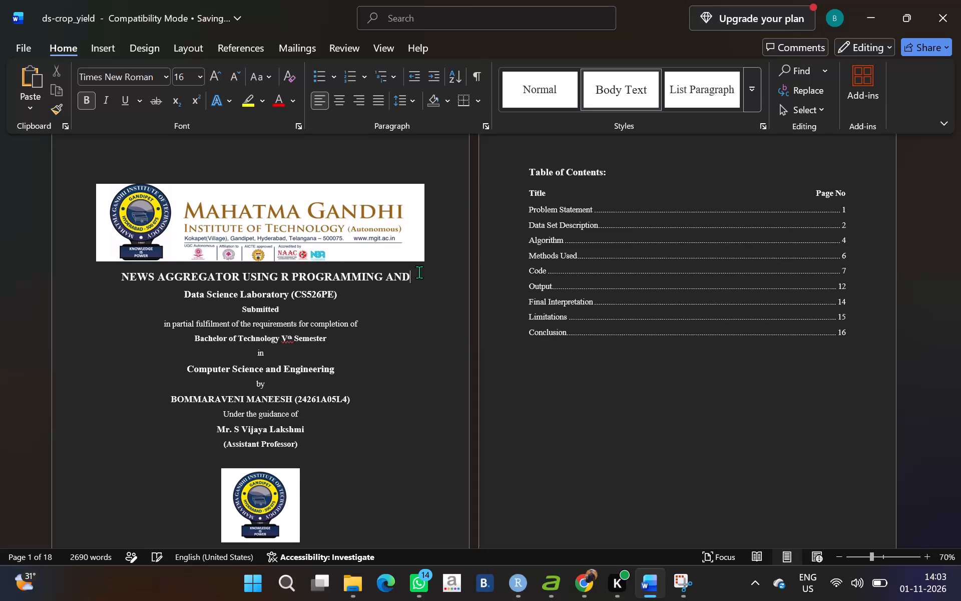
Paste "WEB SCRAPING" on a new second line of the cover page title, indented to sit centred below the first line.
key("Return")
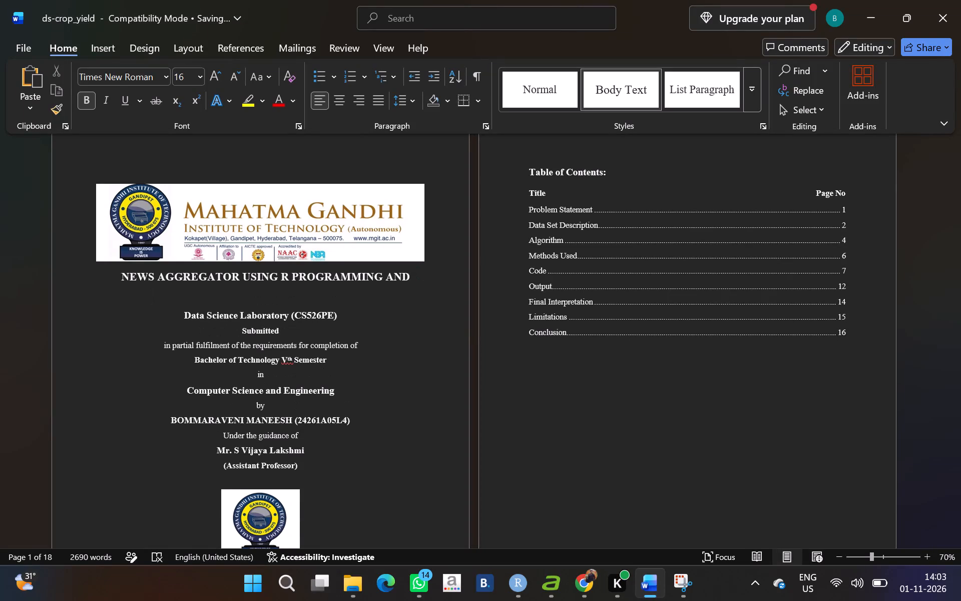
key("Tab")
key("Tab")
key("Tab")
key("Tab")
key("ctrl+v")
left_click(401, 326)
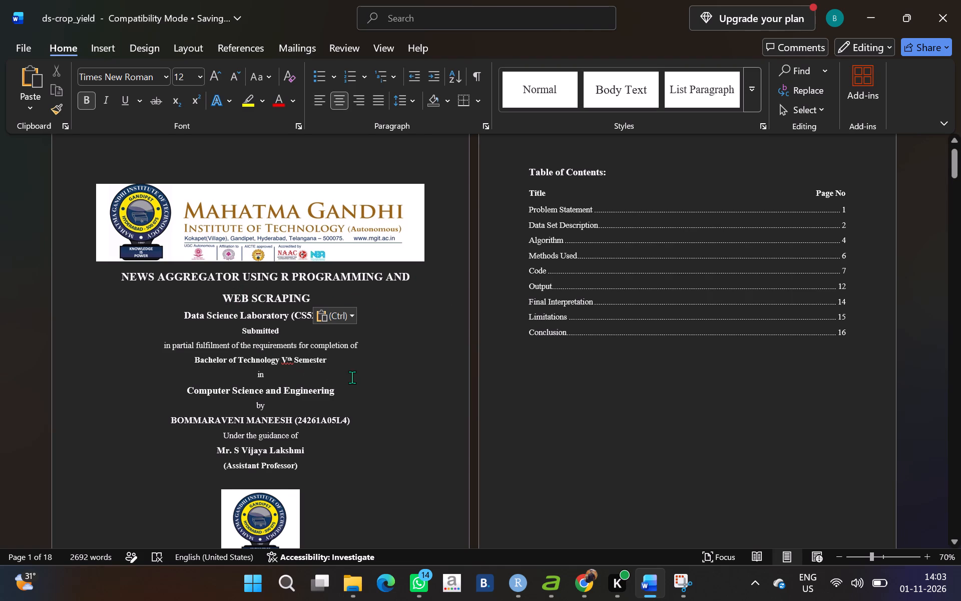
Review the whole report from the cover page and table of contents through to the Conclusion section.
scroll(352, 377, "down", 2)
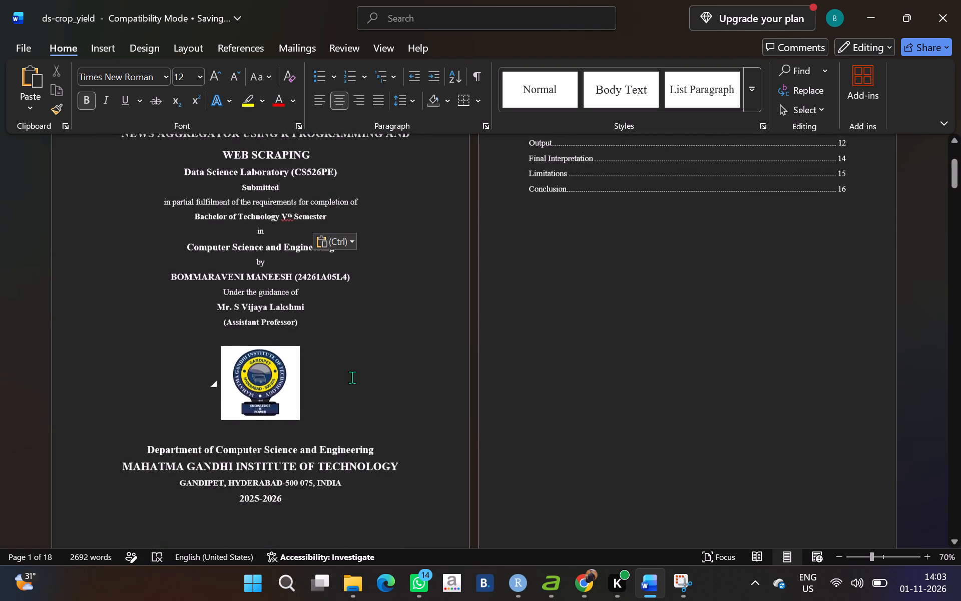
scroll(352, 377, "down", 3)
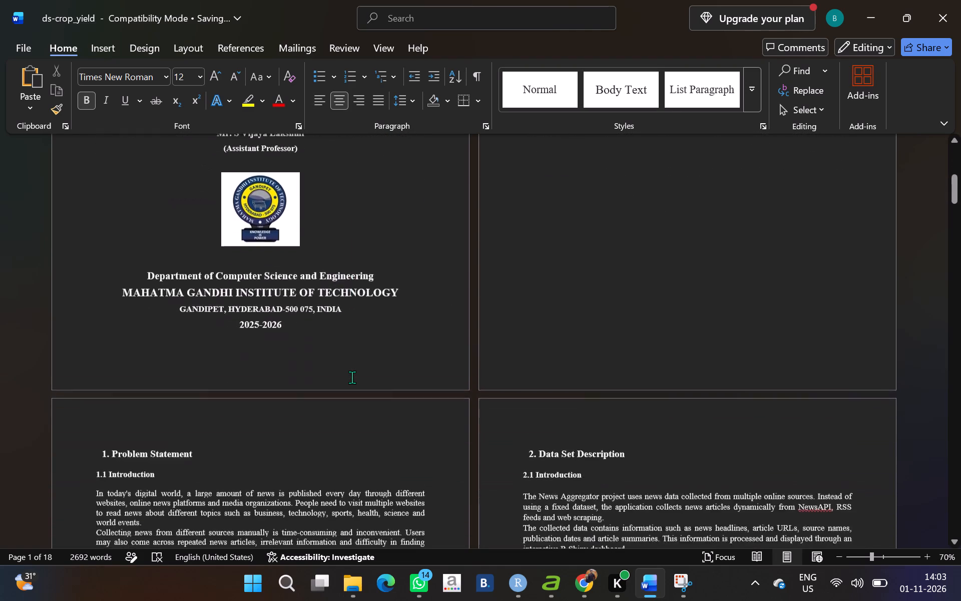
scroll(352, 377, "down", 2)
scroll(352, 377, "up", 4)
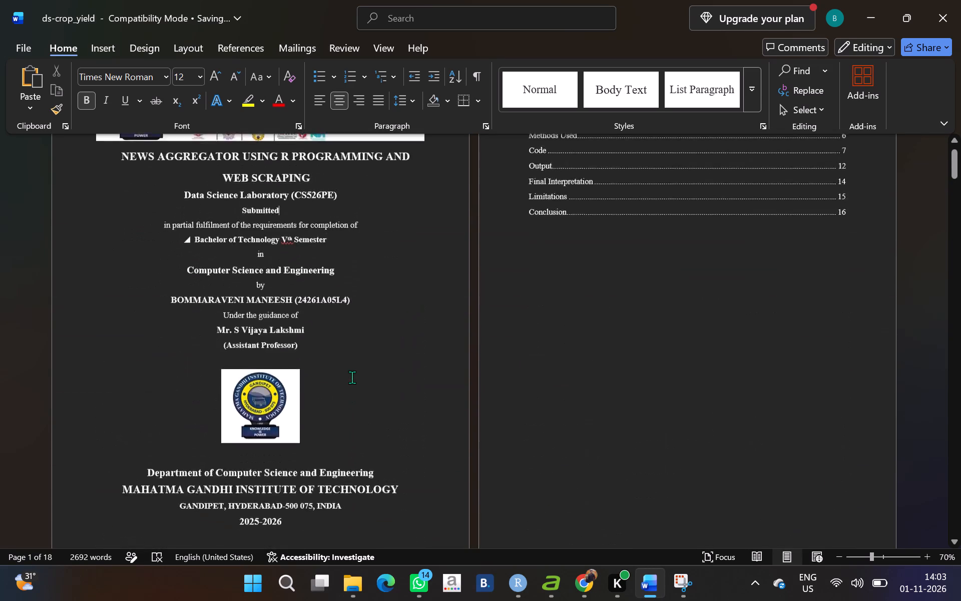
scroll(352, 377, "up", 1)
scroll(472, 422, "up", 2)
scroll(472, 422, "down", 1)
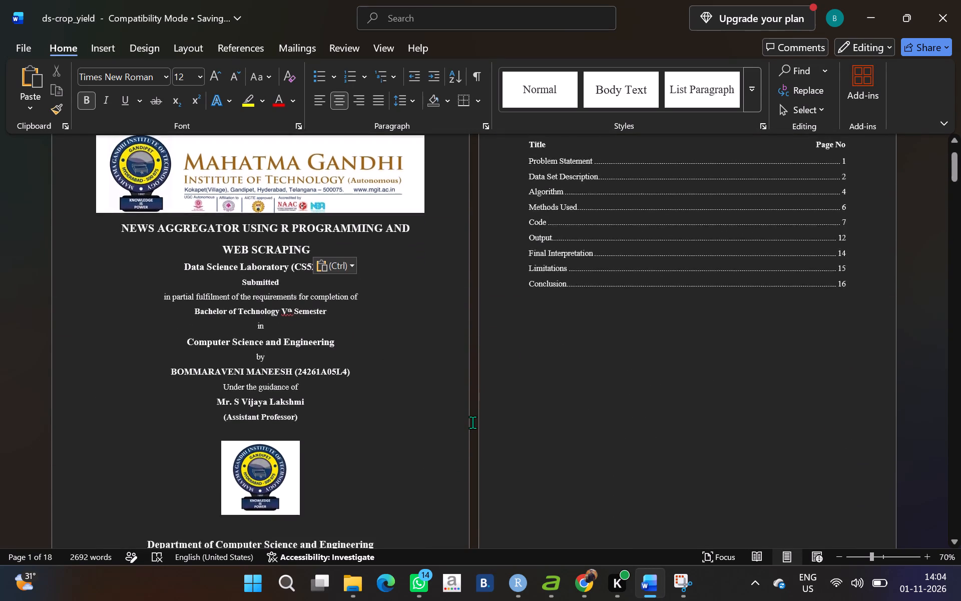
scroll(472, 422, "down", 6)
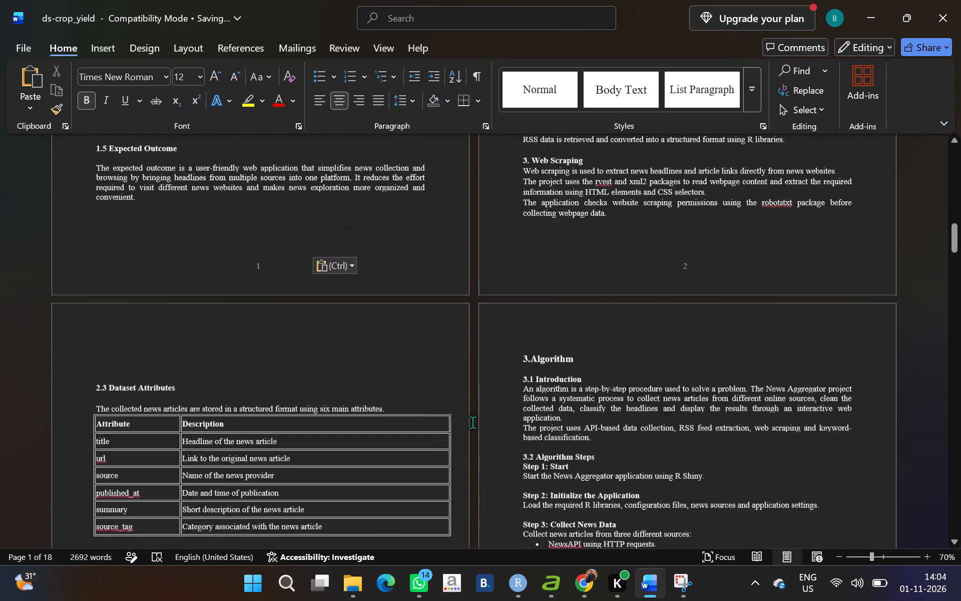
scroll(472, 422, "down", 6)
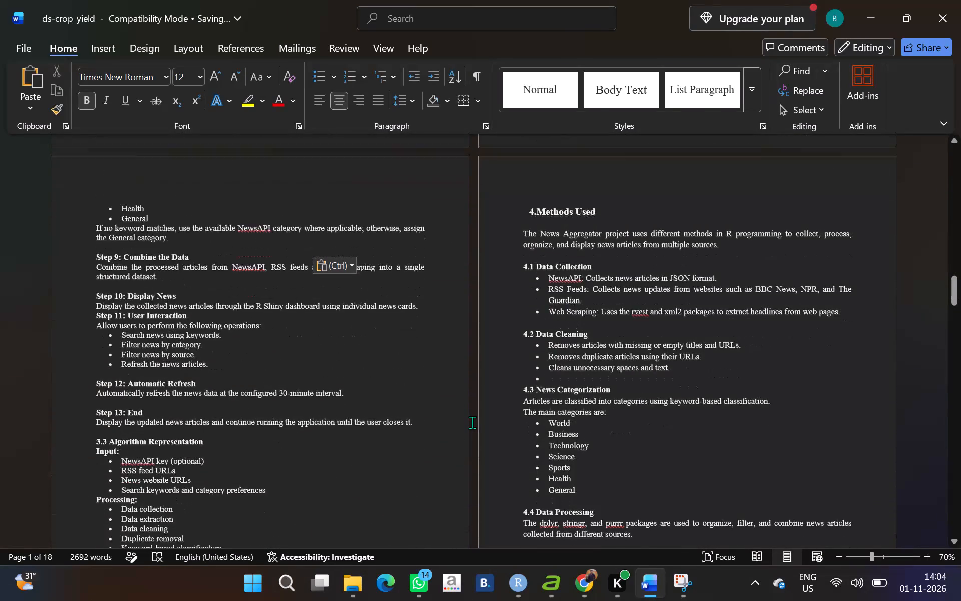
scroll(472, 422, "down", 6)
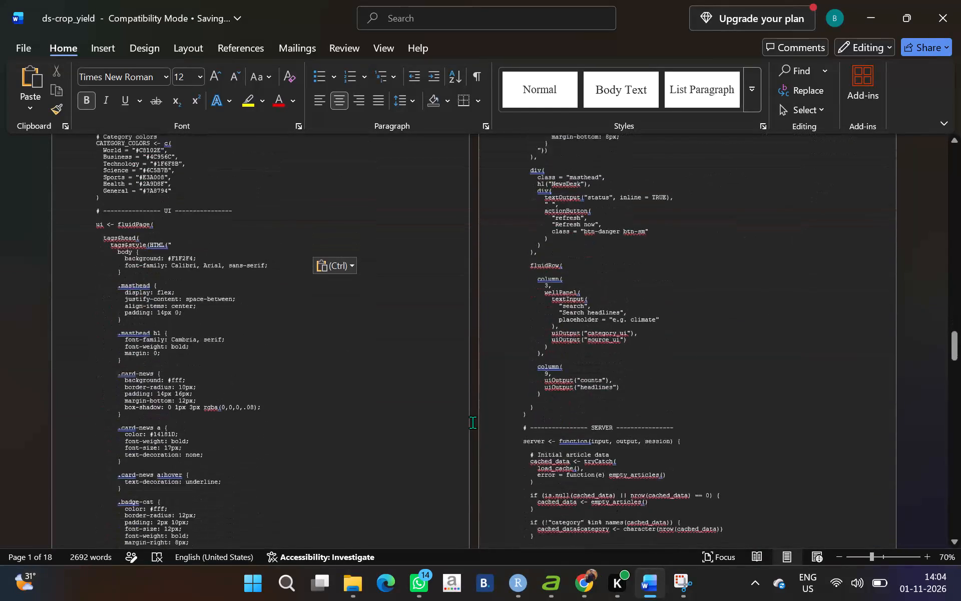
scroll(472, 422, "down", 6)
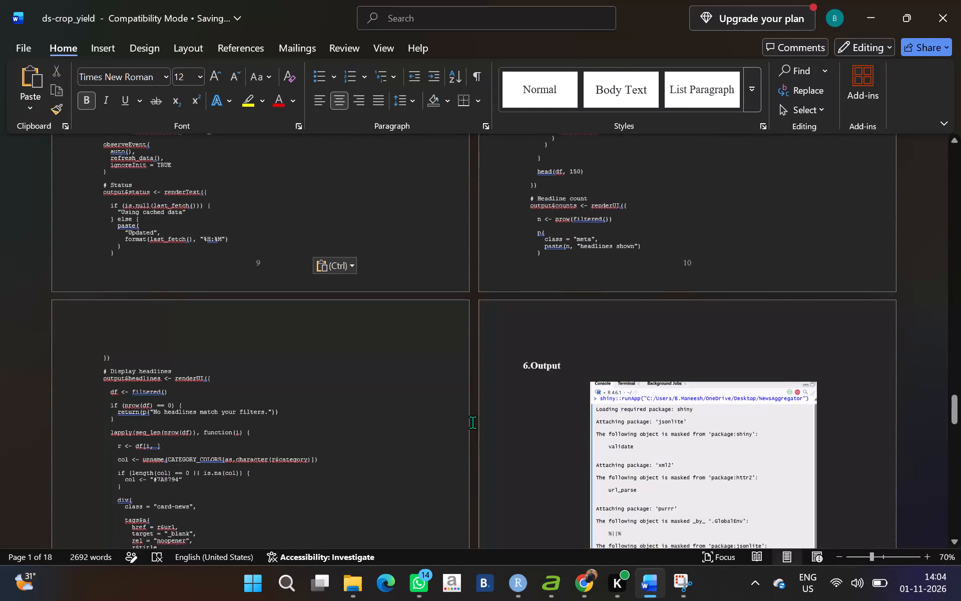
scroll(472, 422, "down", 7)
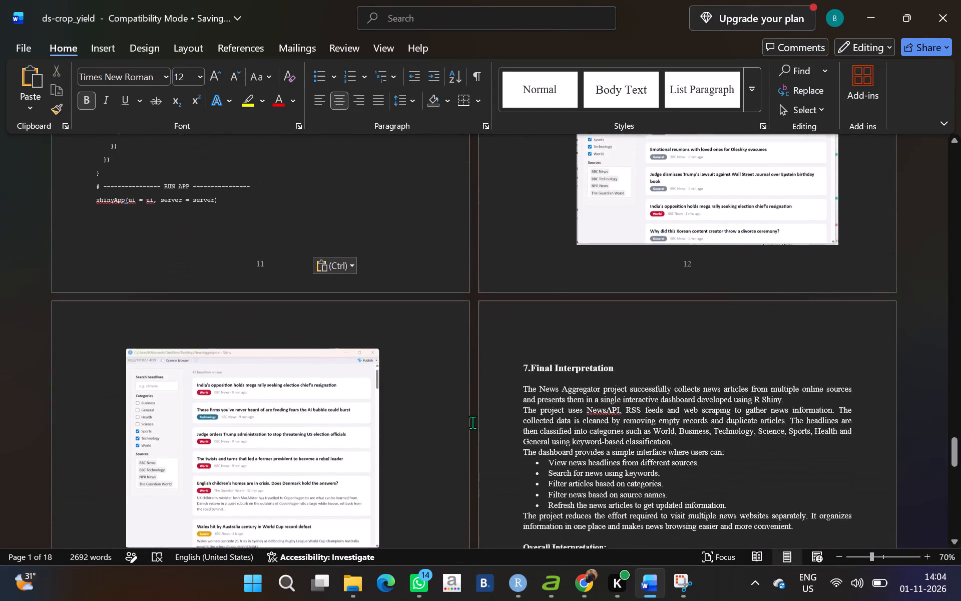
scroll(472, 422, "down", 7)
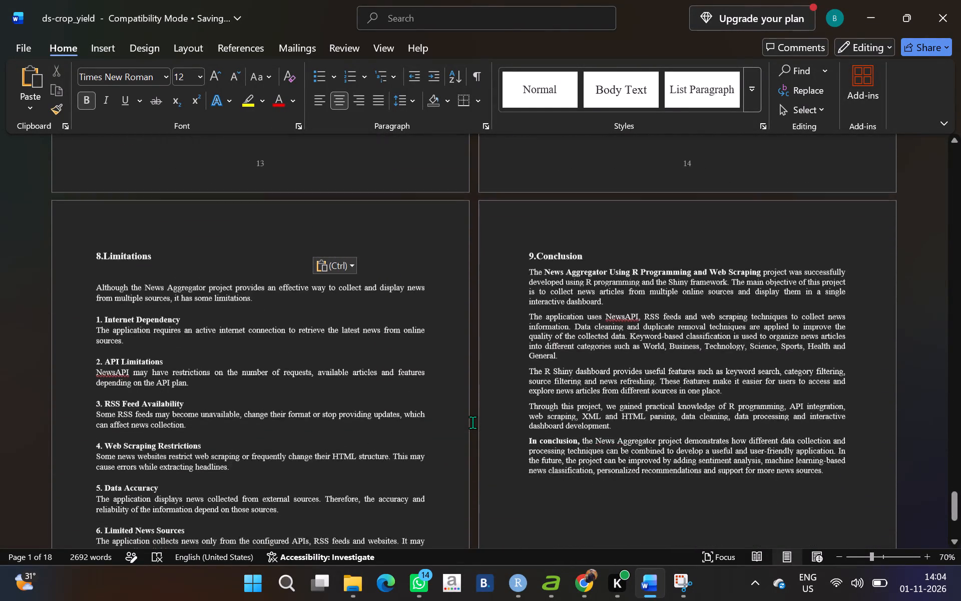
scroll(472, 422, "down", 4)
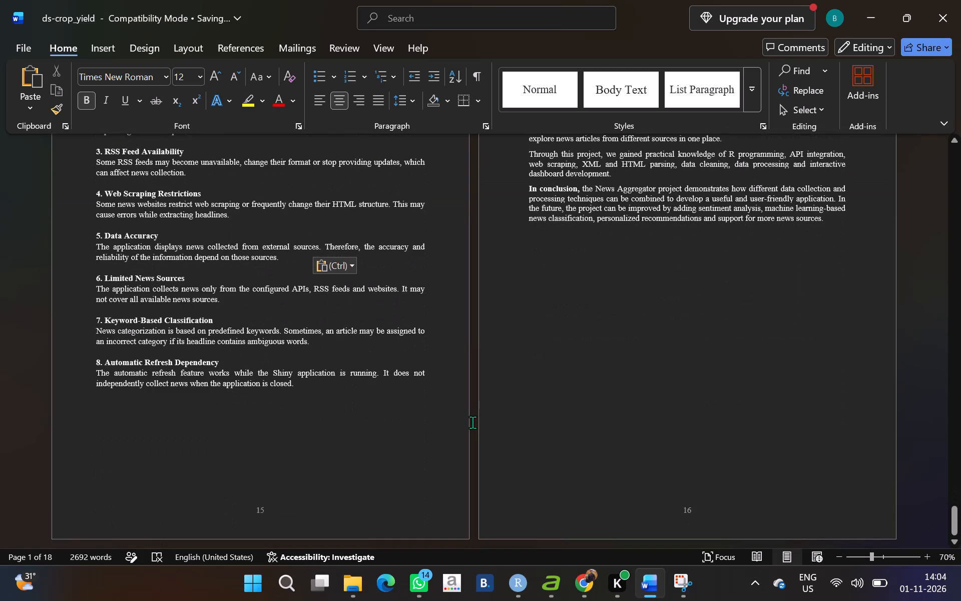
Save the report.
key("ctrl+s")
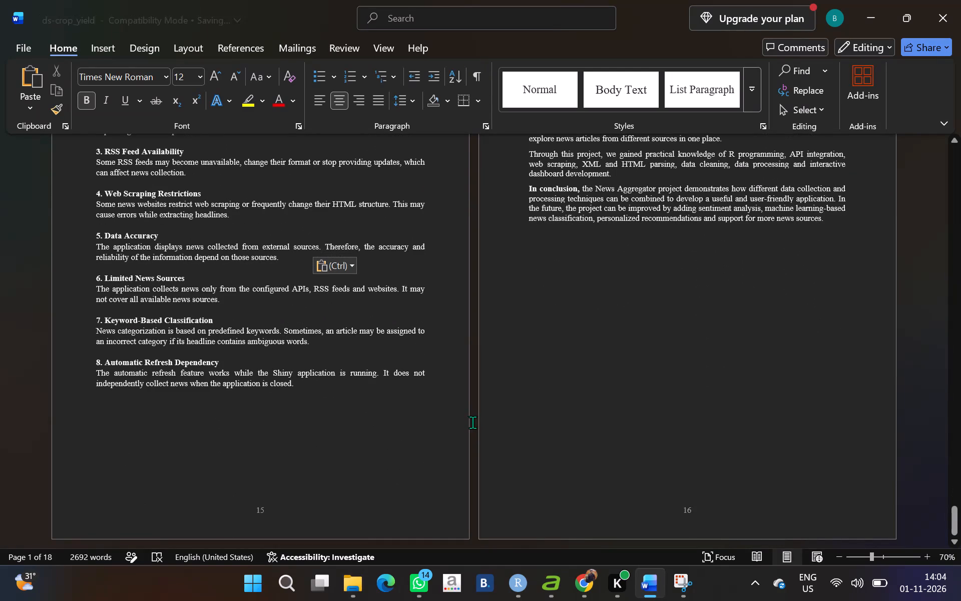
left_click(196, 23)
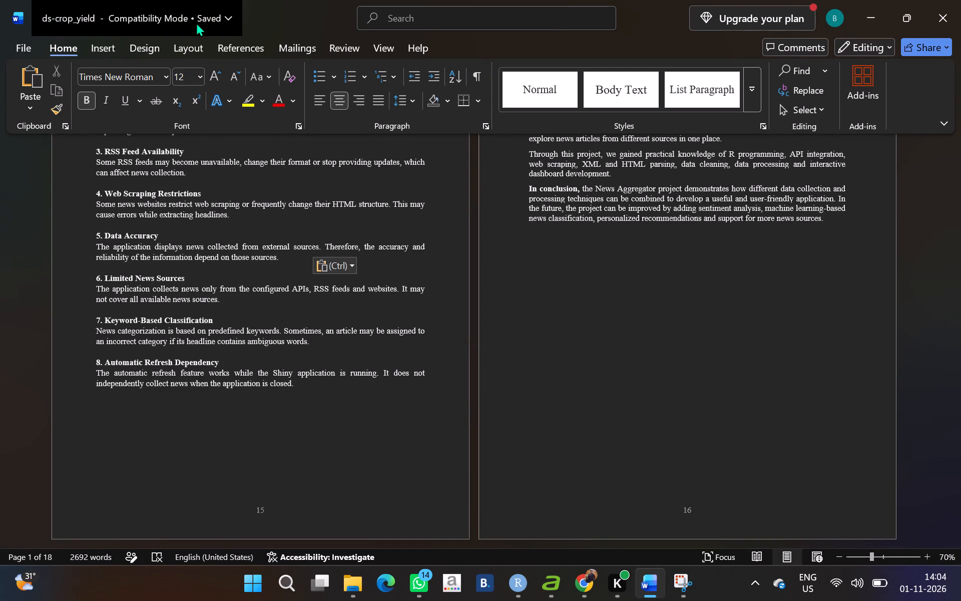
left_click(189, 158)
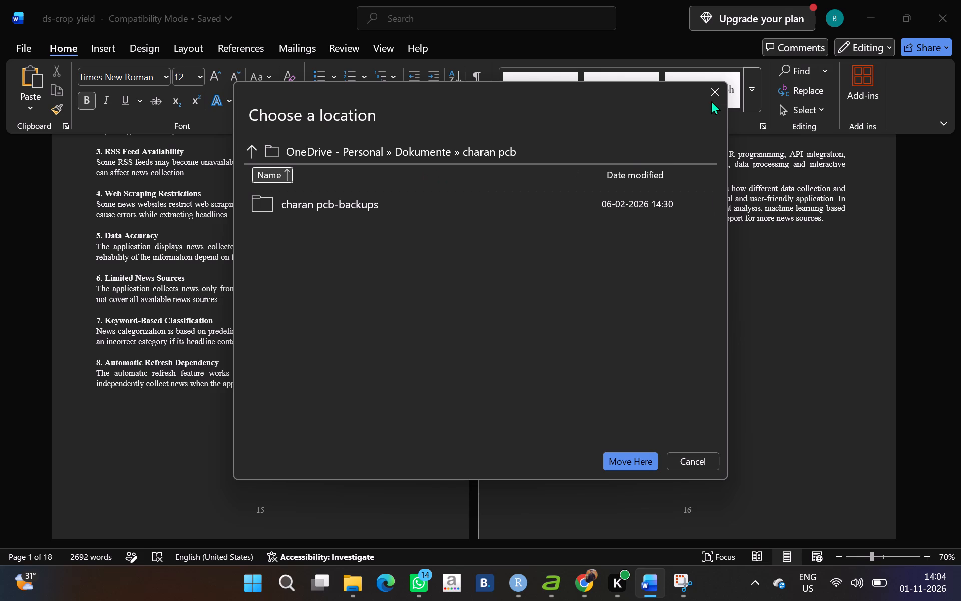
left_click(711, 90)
Rename the document as ds-news, with the charan pcb folder in OneDrive as its location.
left_click(209, 25)
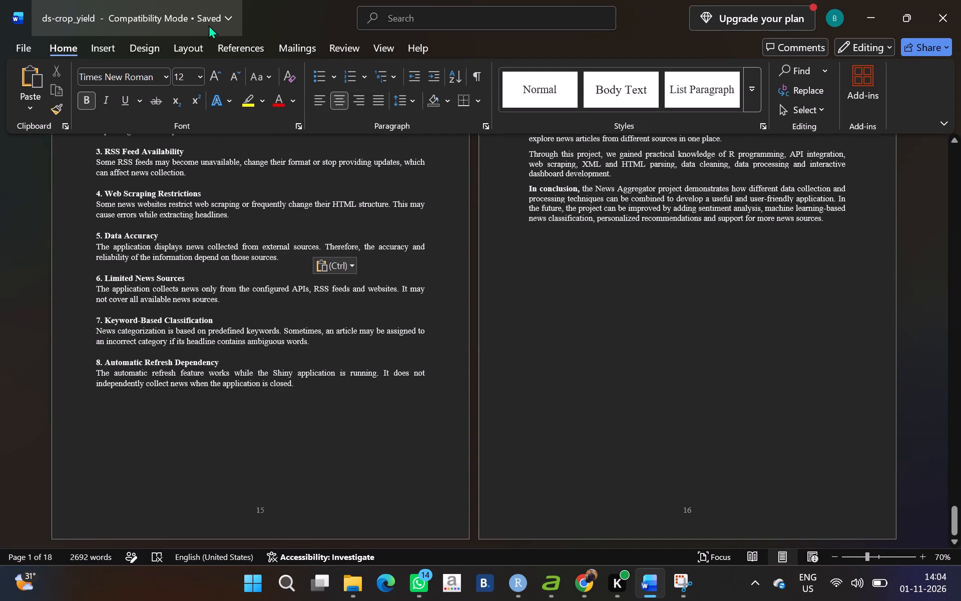
left_click(156, 81)
key("BackSpace")
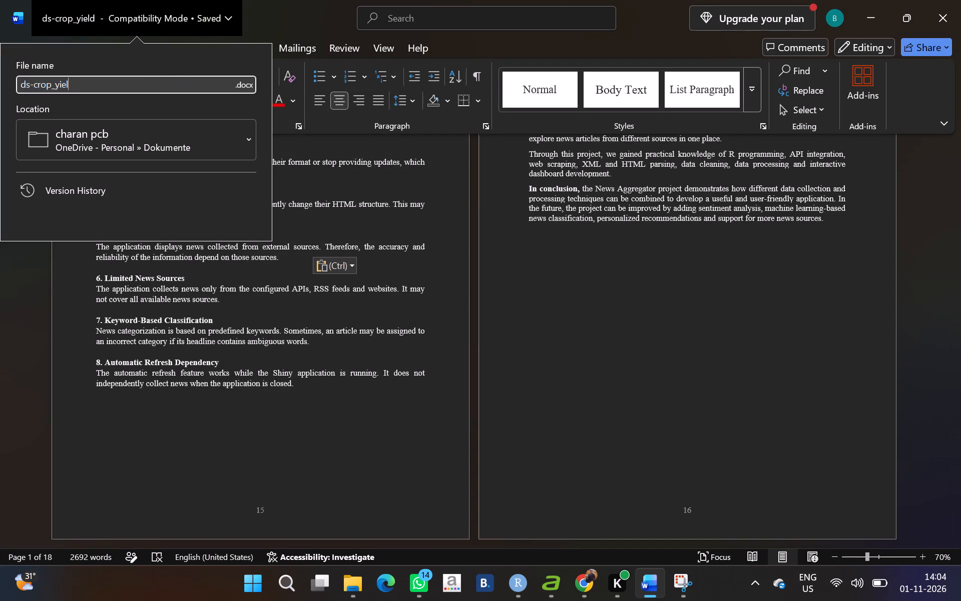
key("BackSpace")
key("BackSpace")
key("BackSpace")
key("BackSpace")
key("BackSpace")
key("BackSpace")
key("BackSpace")
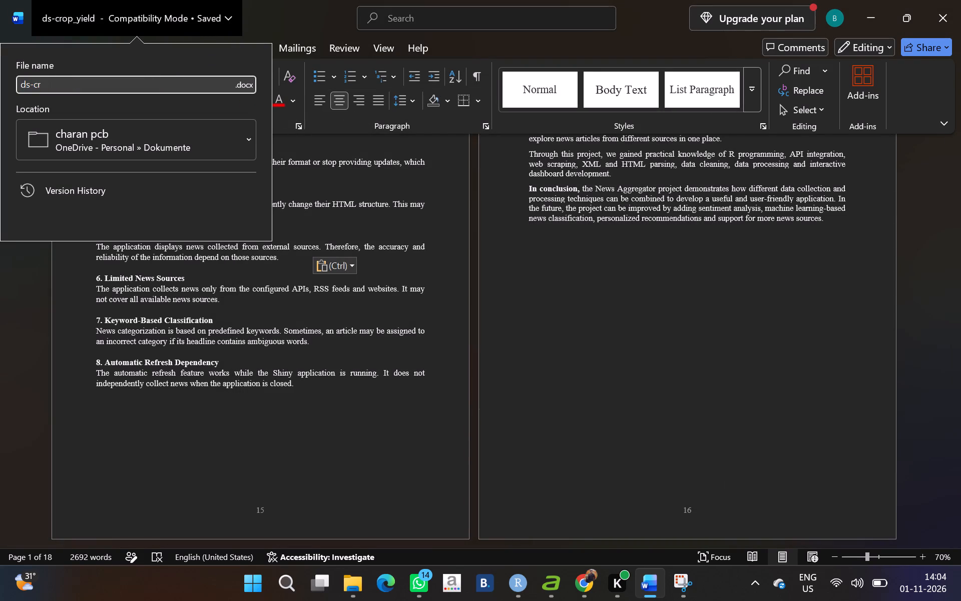
key("BackSpace")
key("BackSpace")
type("ne")
type("wa")
key("BackSpace")
key("s")
key("ctrl+s")
left_click(150, 150)
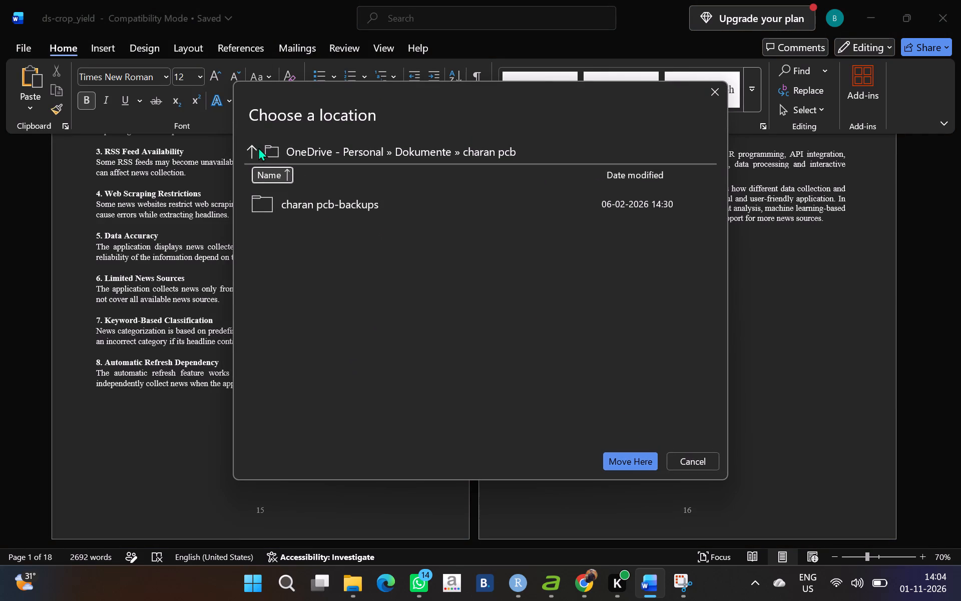
left_click(478, 150)
left_click_drag(478, 150, 603, 427)
left_click_drag(603, 427, 622, 458)
left_click(622, 458)
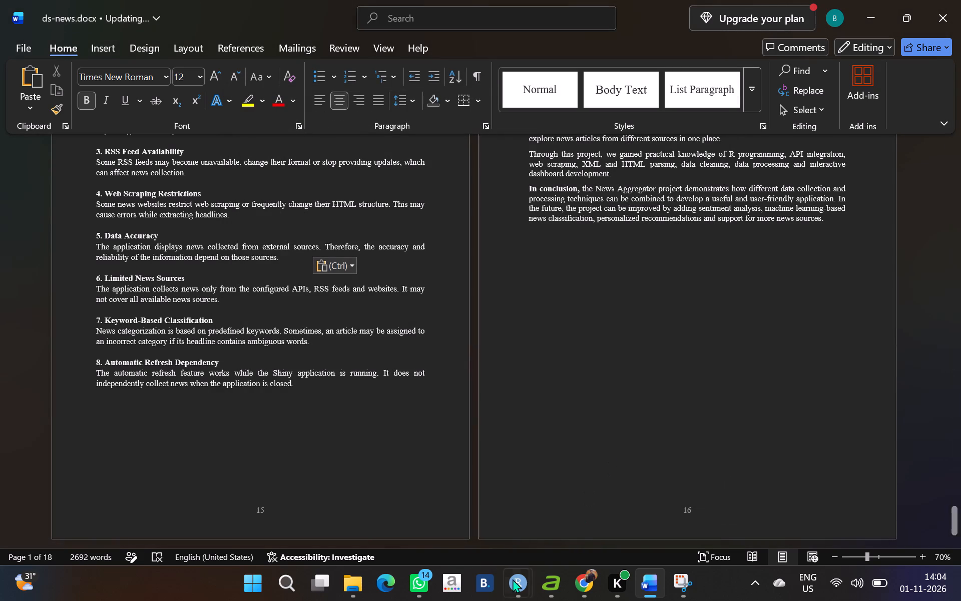
Switch to File Explorer and open the charan pcb folder within the OneDrive Documents folder.
left_click(350, 584)
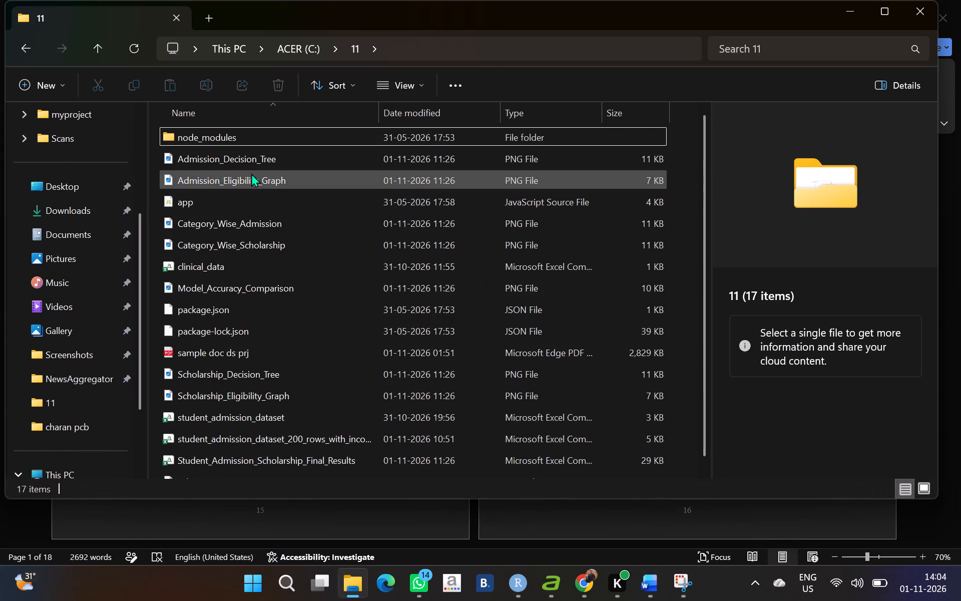
scroll(80, 190, "up", 4)
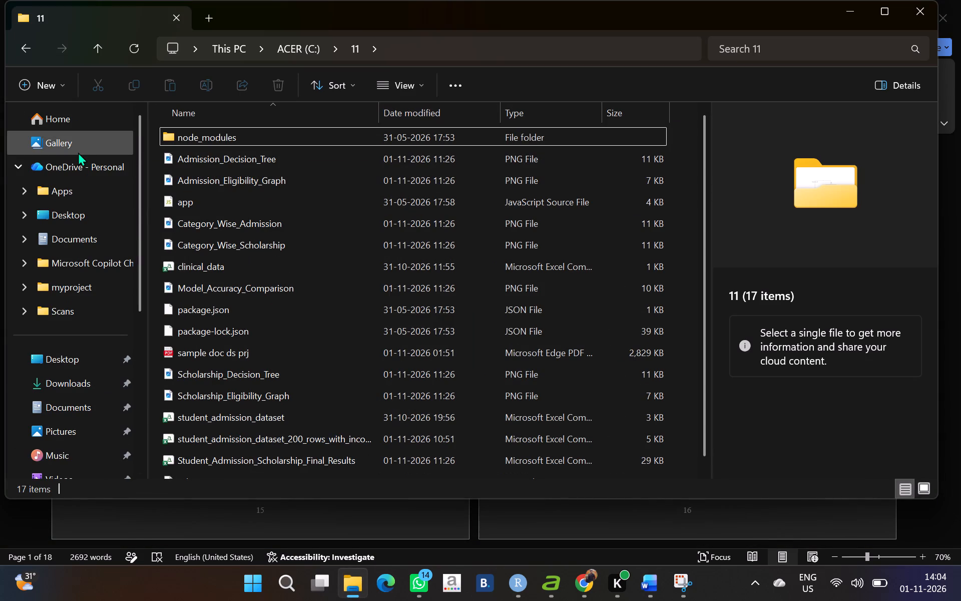
left_click(77, 159)
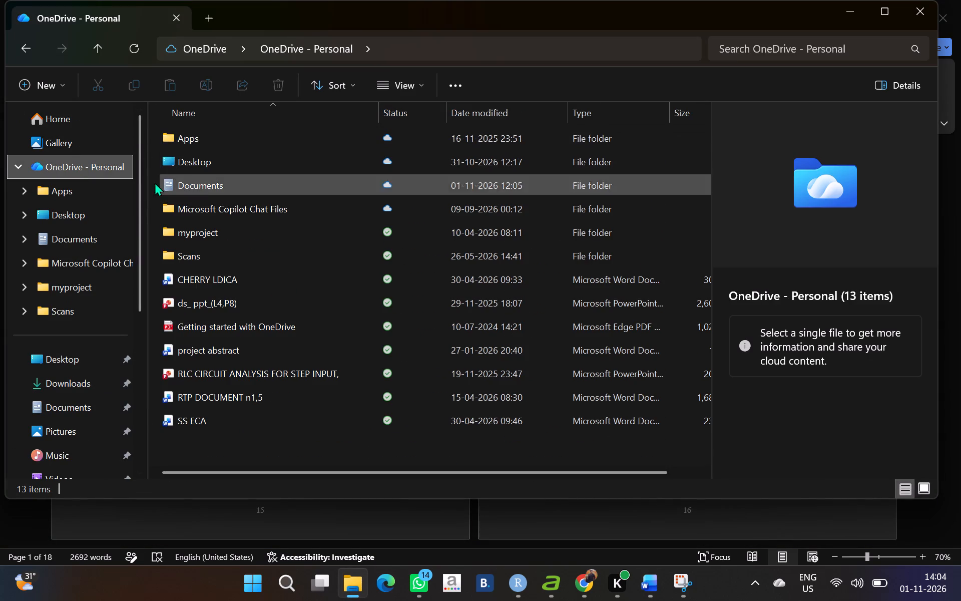
left_click(77, 234)
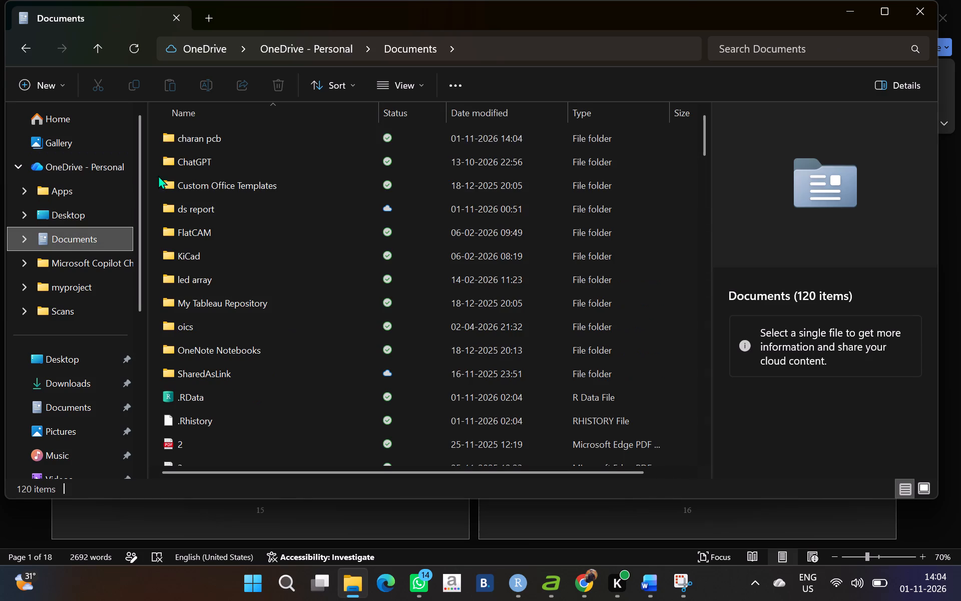
double_click(233, 136)
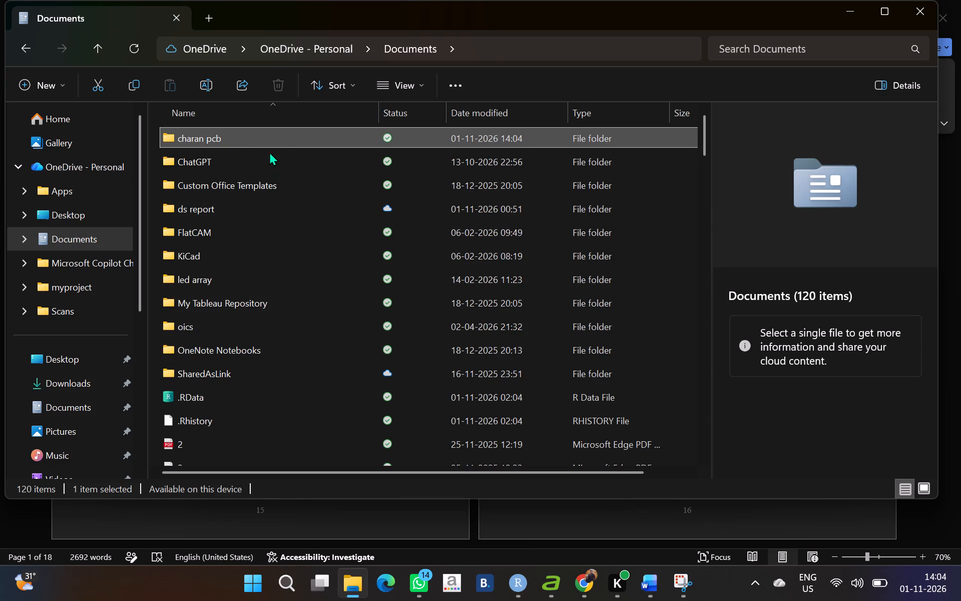
double_click(314, 136)
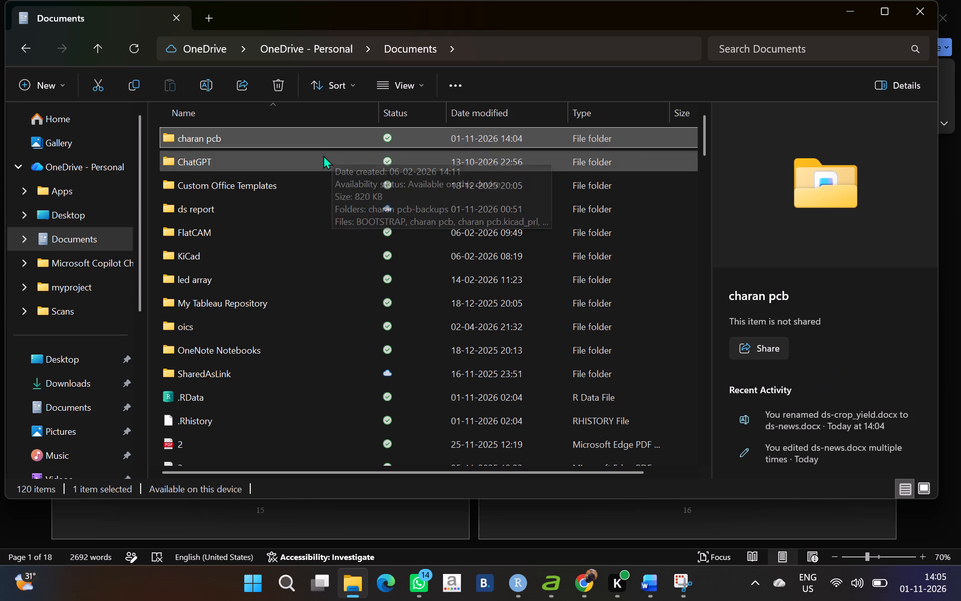
double_click(314, 142)
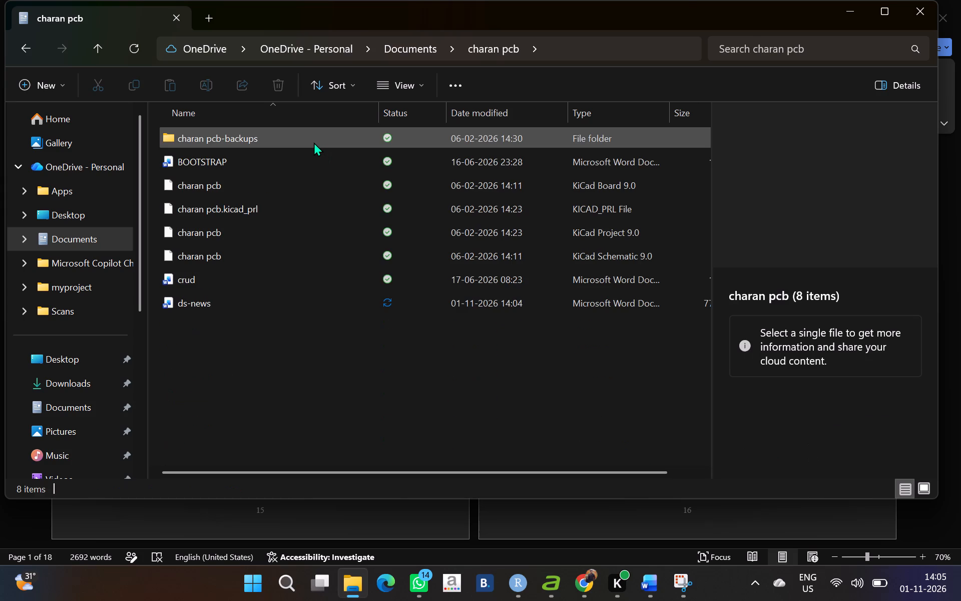
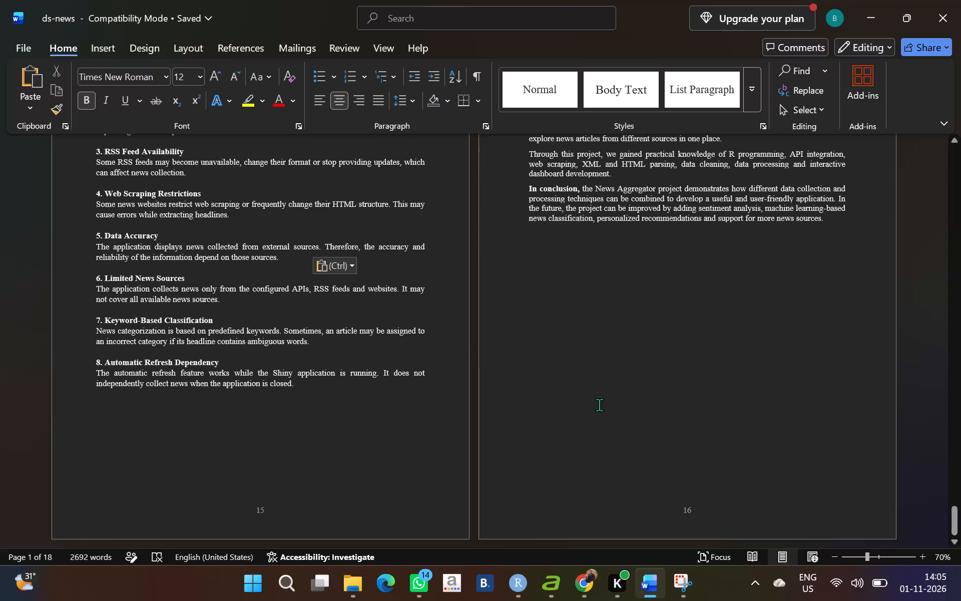
Save the ds-news report again, with the cursor placed below the Conclusion text and no change to its content.
key("ctrl+shift+s")
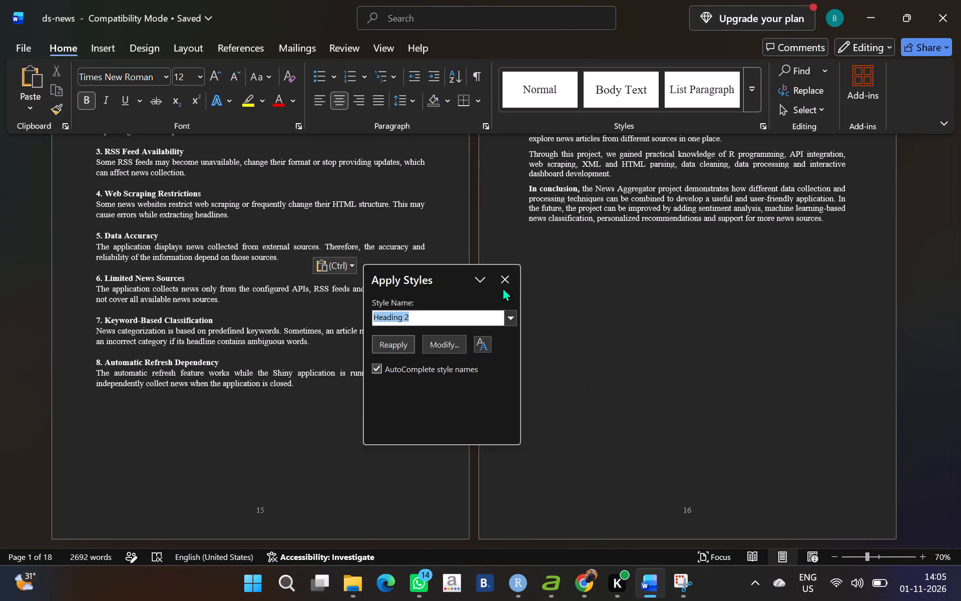
left_click(503, 287)
left_click(689, 283)
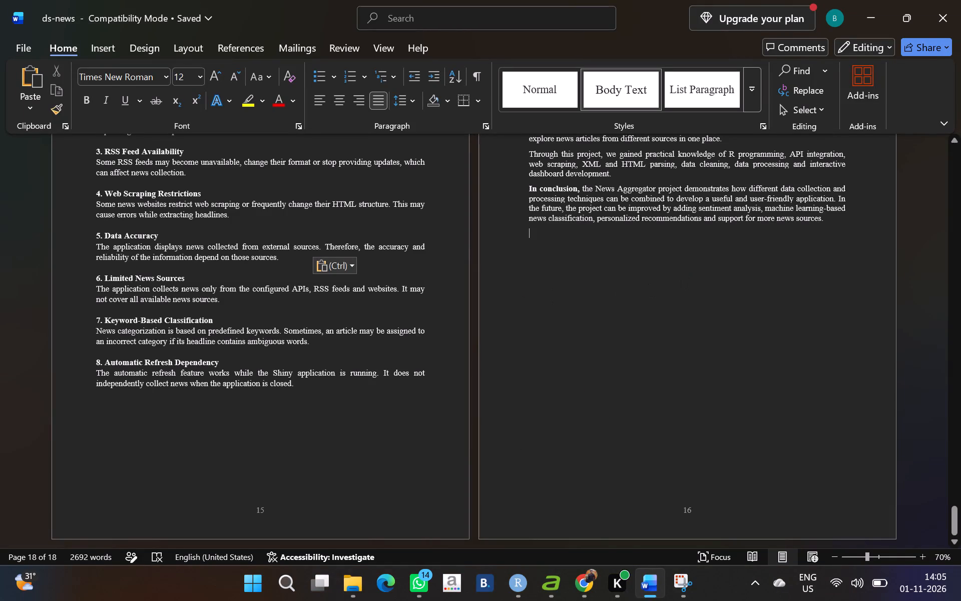
key("space")
key("BackSpace")
key("ctrl+s")
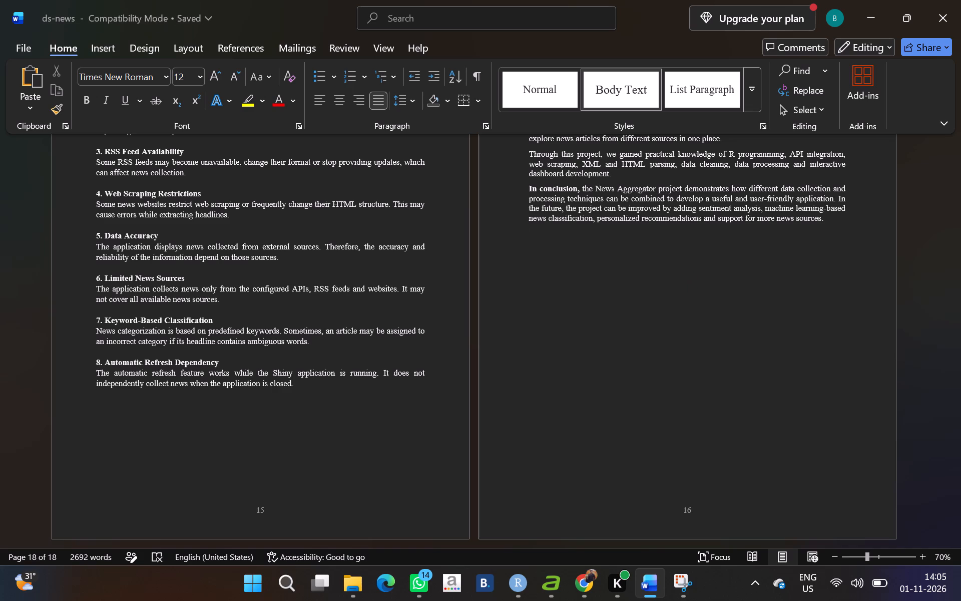
Close the ds-news document.
left_click(929, 14)
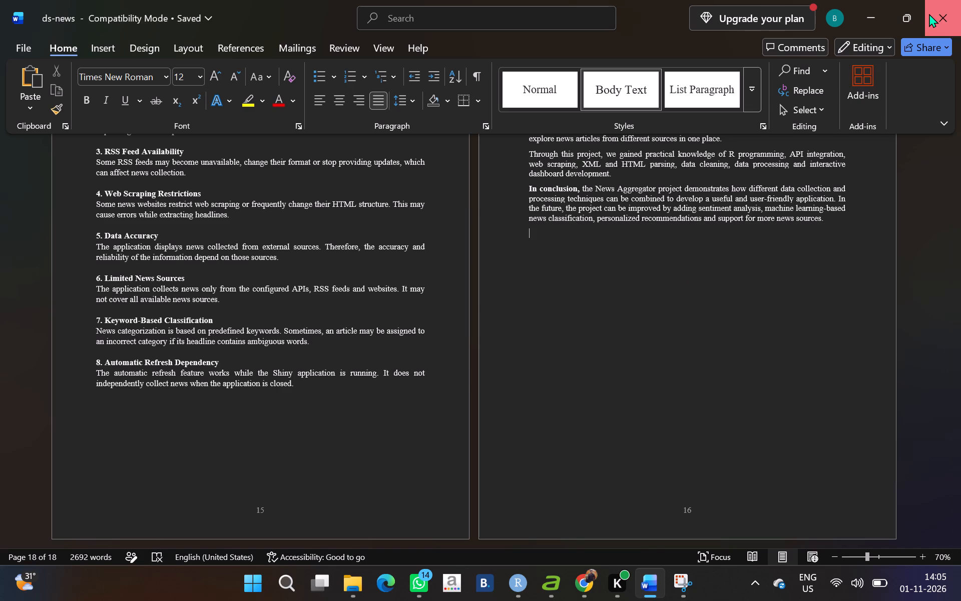